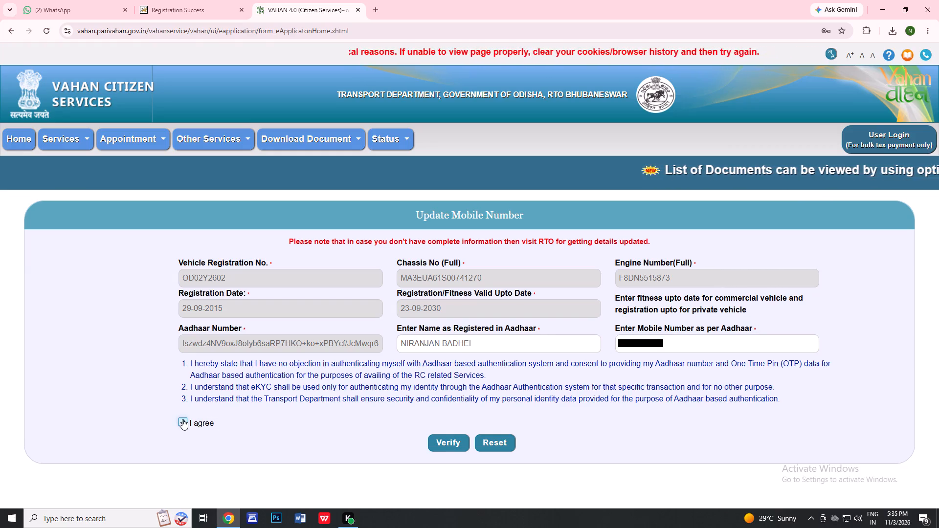
# Verify the entered Aadhaar and vehicle details, and submit the mobile number update for the vehicle.
pyautogui.click(438, 440)
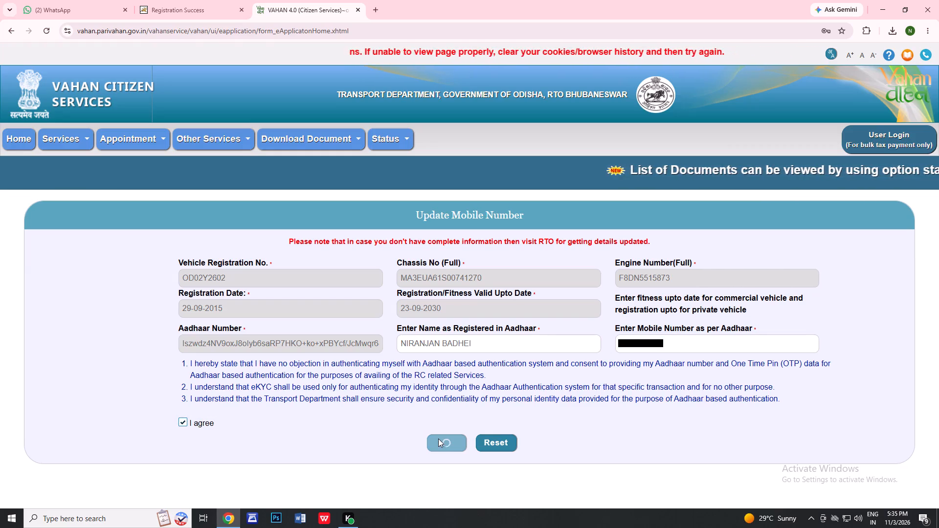
pyautogui.scroll(-2, 701, 381)
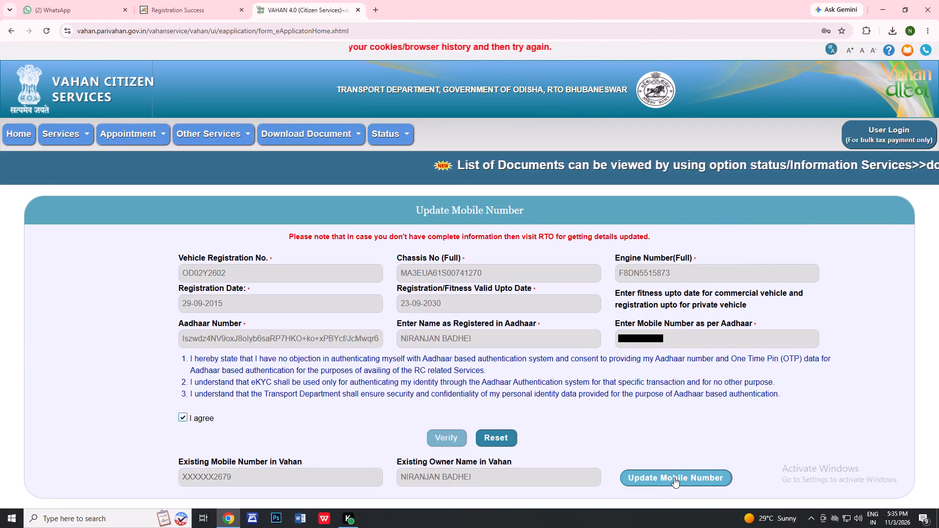
pyautogui.click(674, 477)
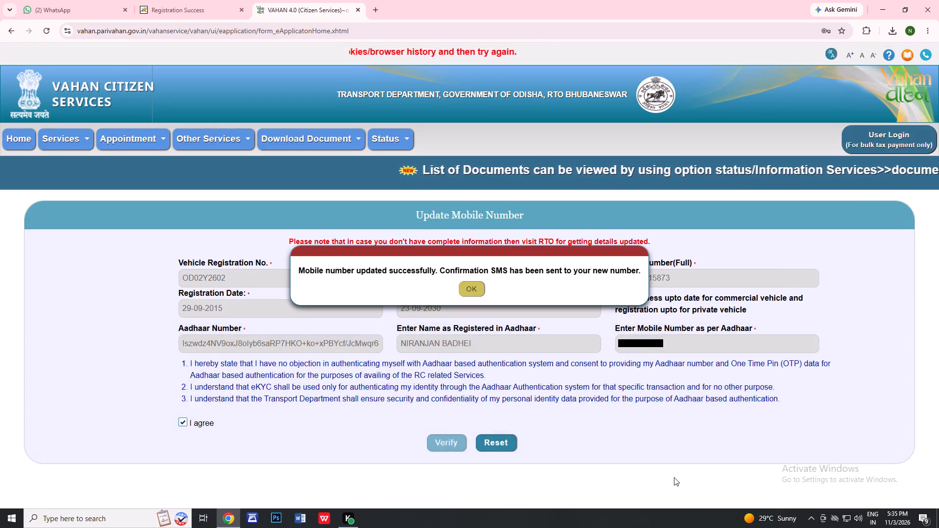
pyautogui.click(472, 288)
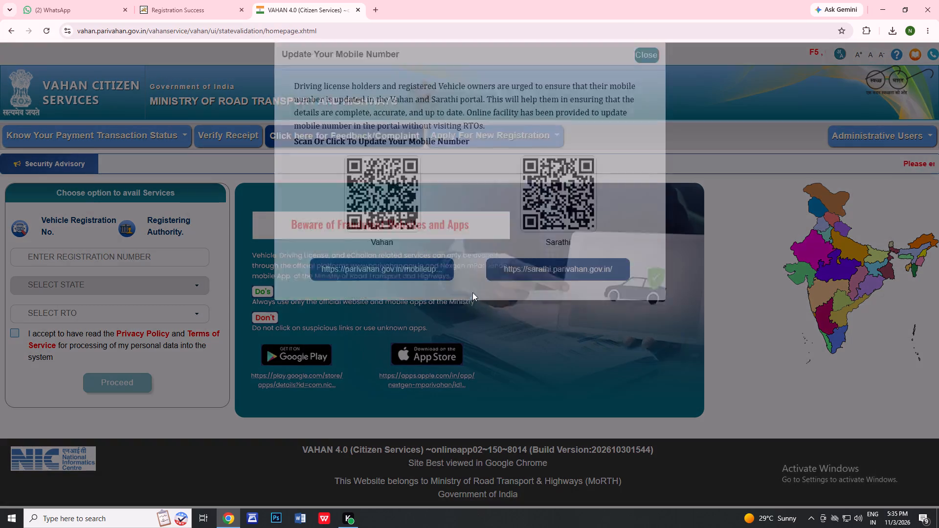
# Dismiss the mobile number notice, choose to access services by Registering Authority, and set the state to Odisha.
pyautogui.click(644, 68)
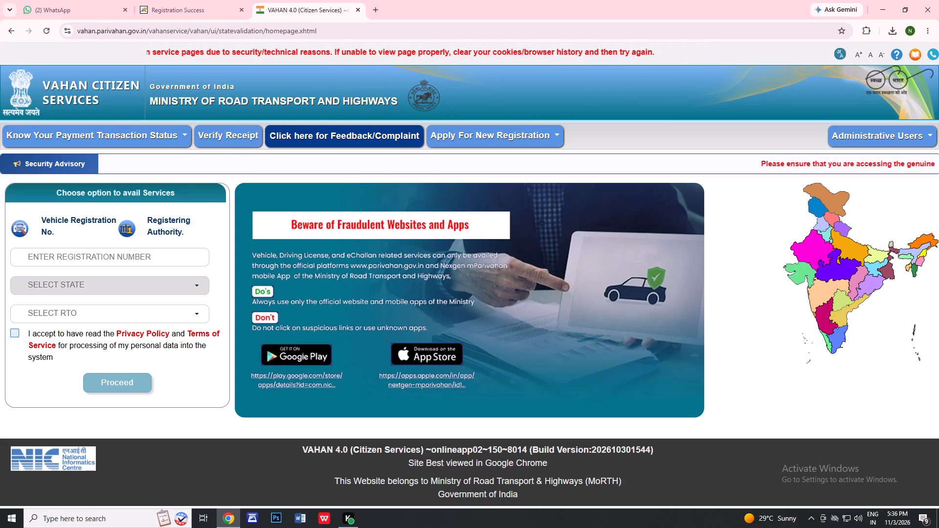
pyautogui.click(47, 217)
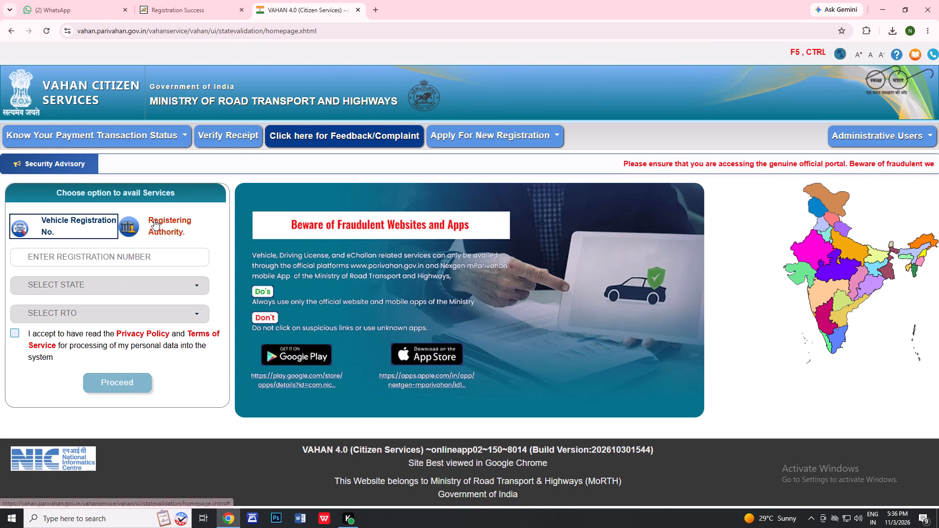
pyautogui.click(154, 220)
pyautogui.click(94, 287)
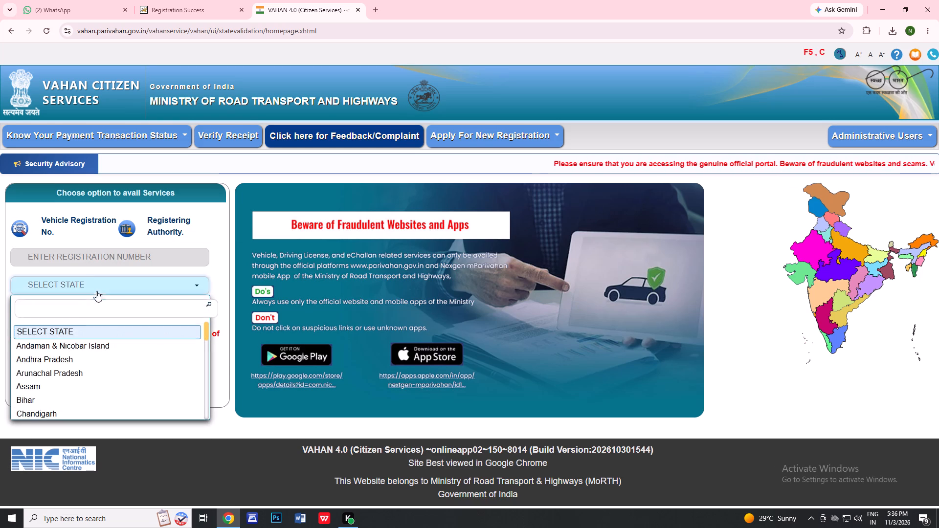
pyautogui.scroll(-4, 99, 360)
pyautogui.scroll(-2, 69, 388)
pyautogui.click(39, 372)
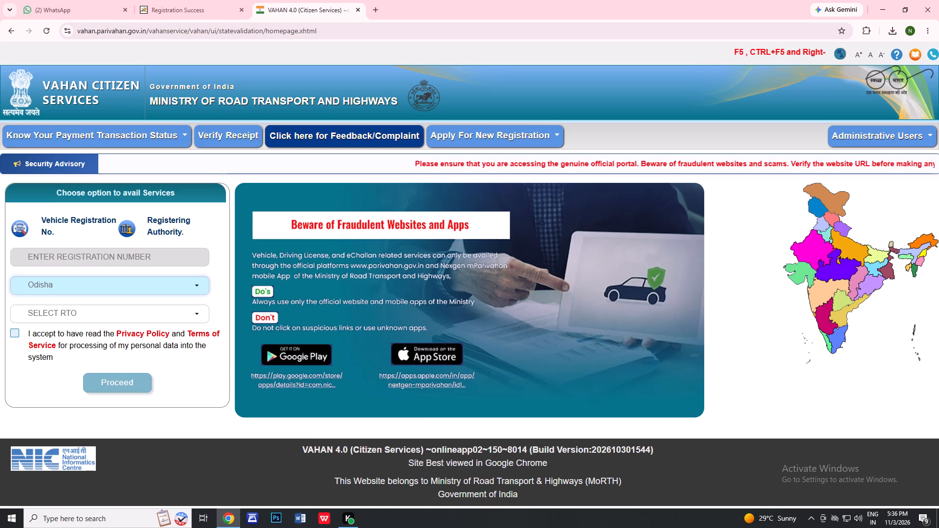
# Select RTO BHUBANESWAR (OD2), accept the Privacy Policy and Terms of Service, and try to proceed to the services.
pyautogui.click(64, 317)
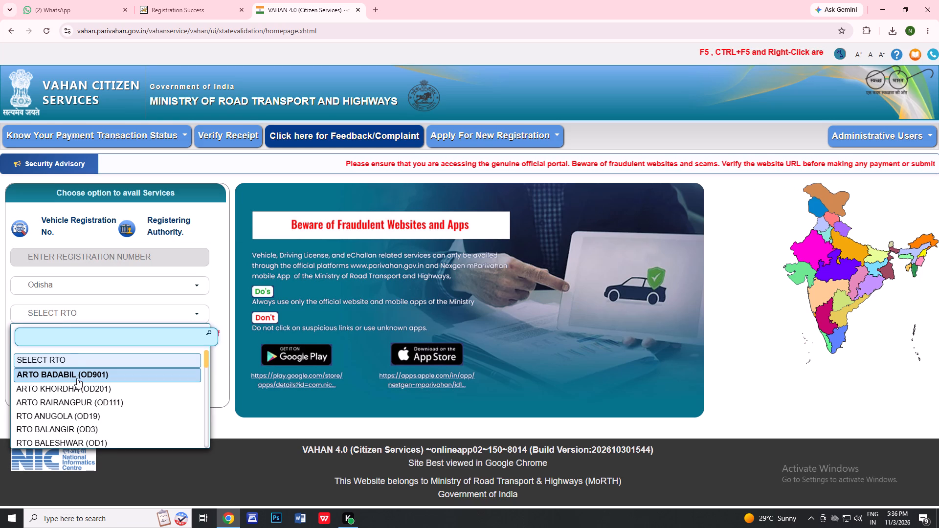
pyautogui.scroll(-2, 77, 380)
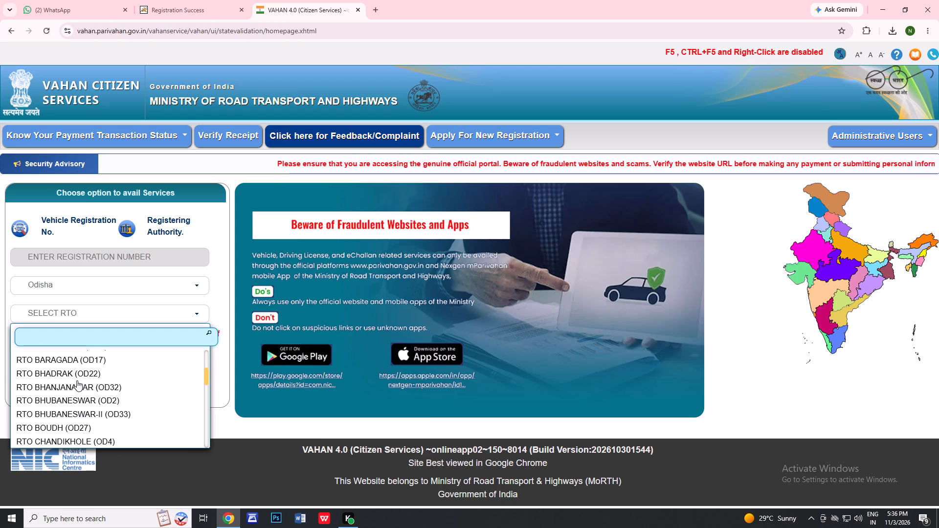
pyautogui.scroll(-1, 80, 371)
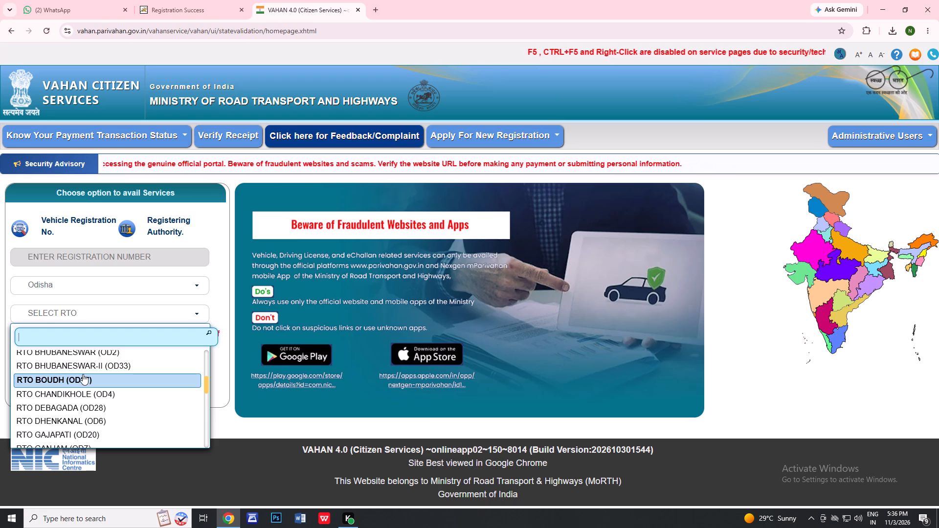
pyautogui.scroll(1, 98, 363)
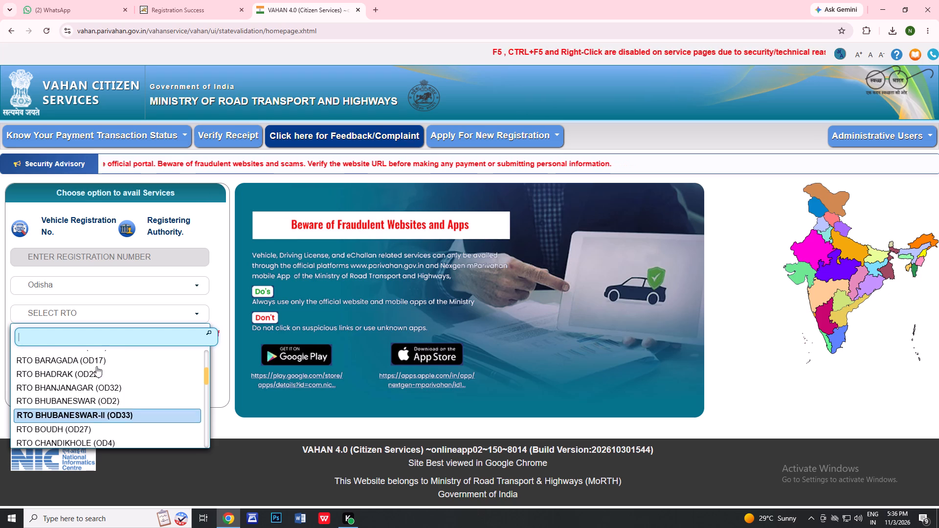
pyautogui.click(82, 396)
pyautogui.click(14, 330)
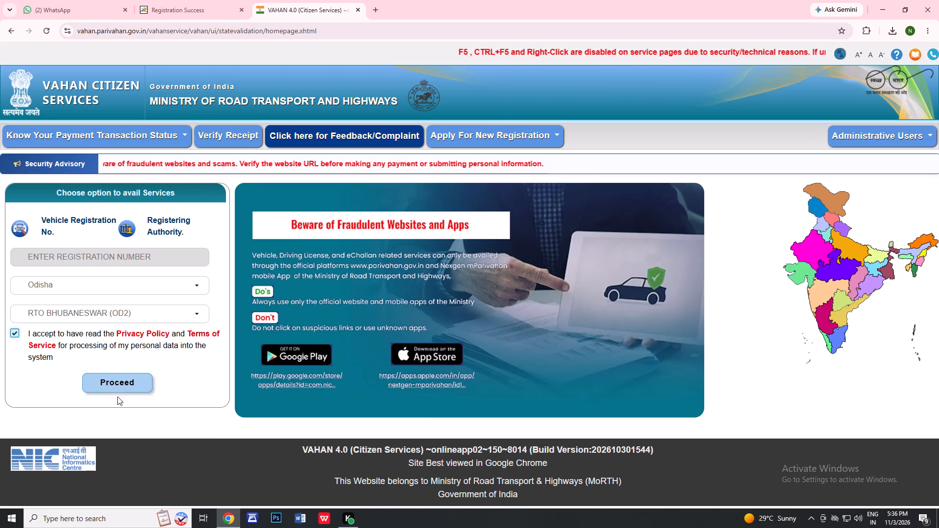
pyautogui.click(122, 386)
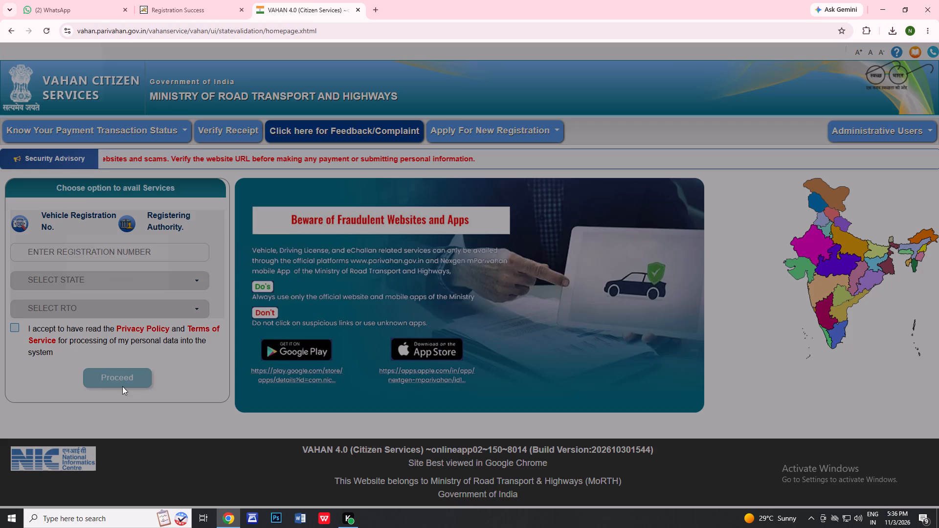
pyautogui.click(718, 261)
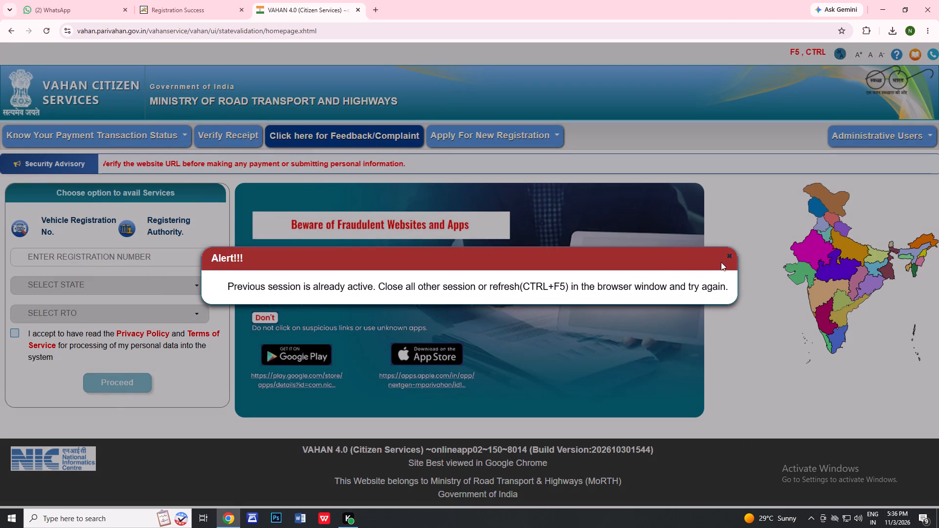
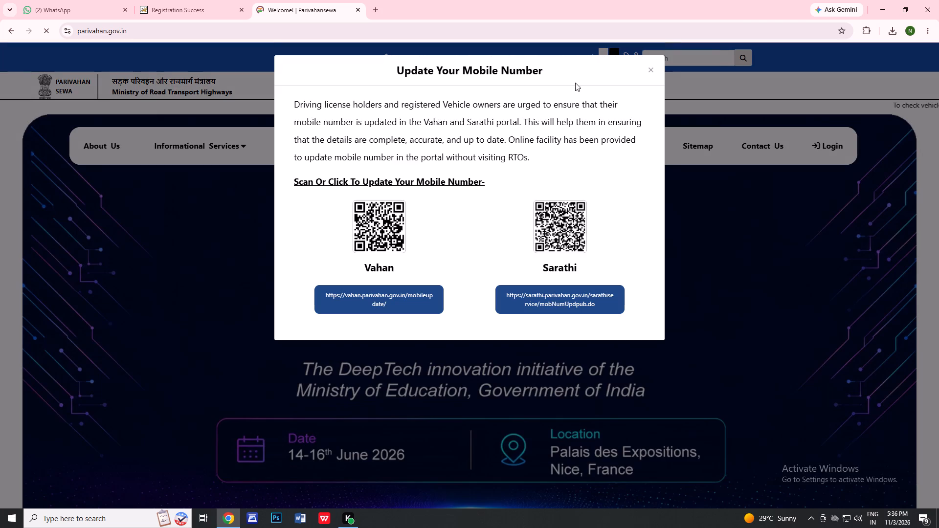
# Dismiss the mobile number notice, open Vehicle Related Services from the online services, and choose Odisha as the state.
pyautogui.click(653, 71)
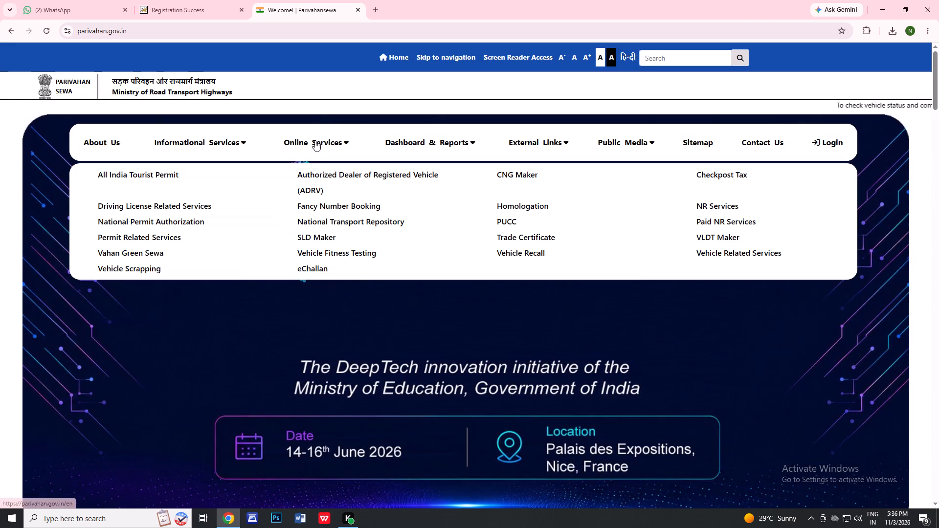
pyautogui.click(711, 251)
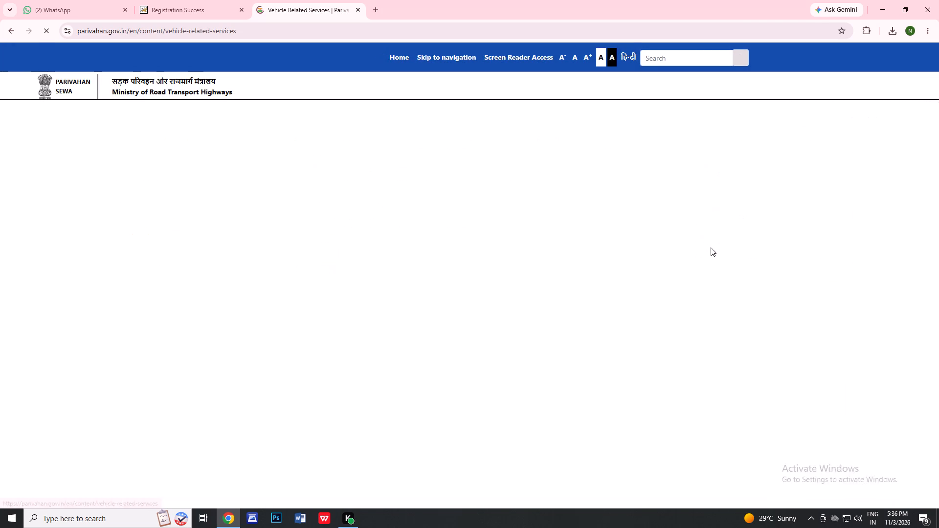
pyautogui.click(365, 176)
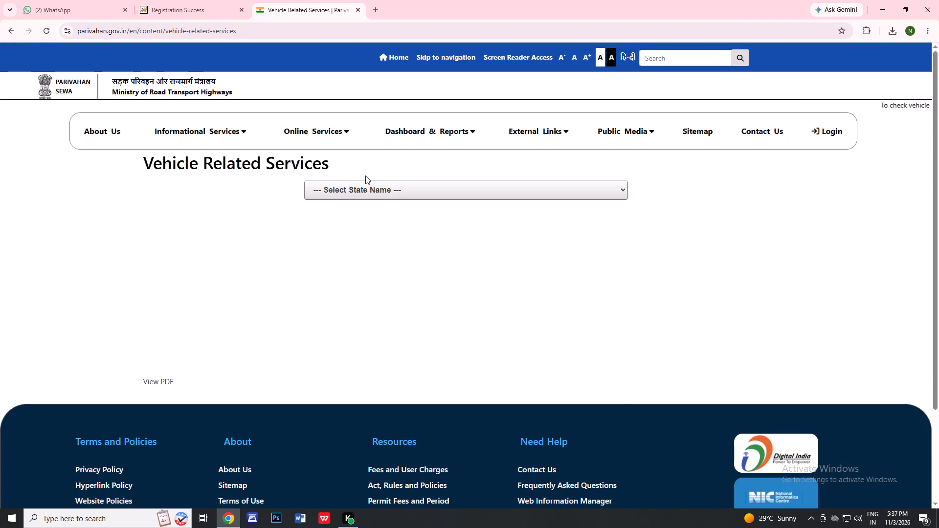
pyautogui.click(366, 192)
pyautogui.scroll(-1, 387, 295)
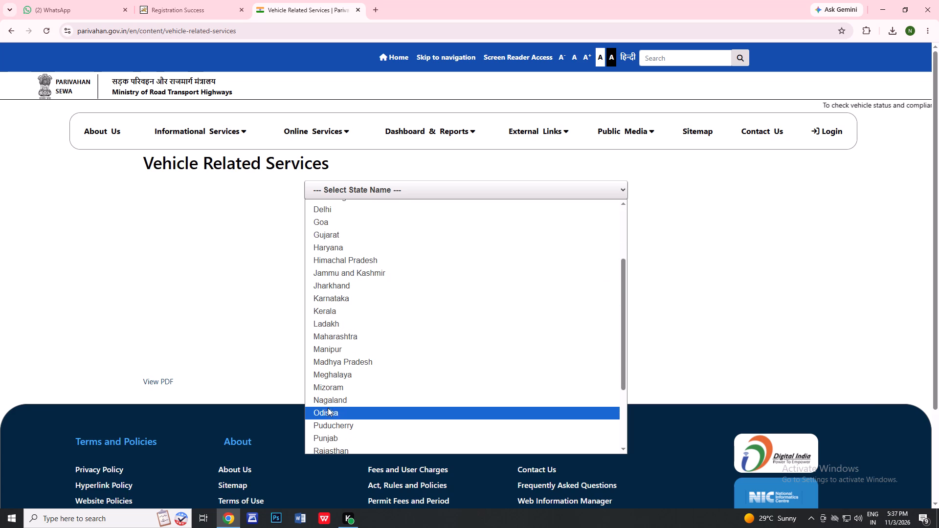
pyautogui.click(328, 409)
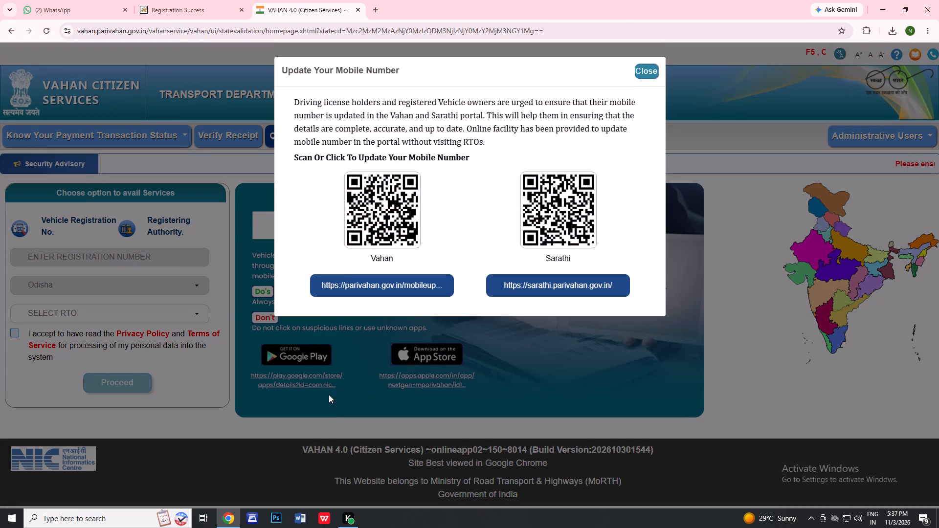
# Close the mobile number notice on the Odisha Vahan portal and select RTO BHUBANESWAR (OD2) as the registering authority.
pyautogui.click(641, 76)
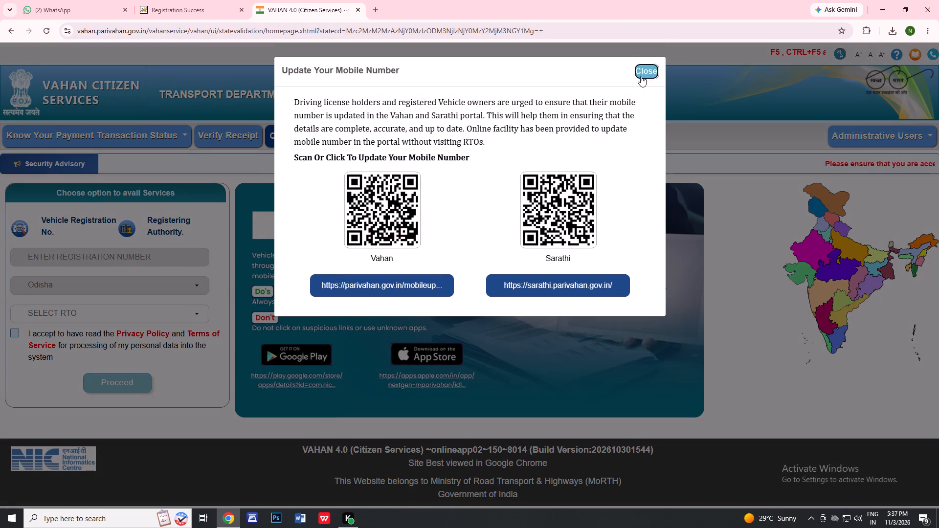
pyautogui.click(172, 307)
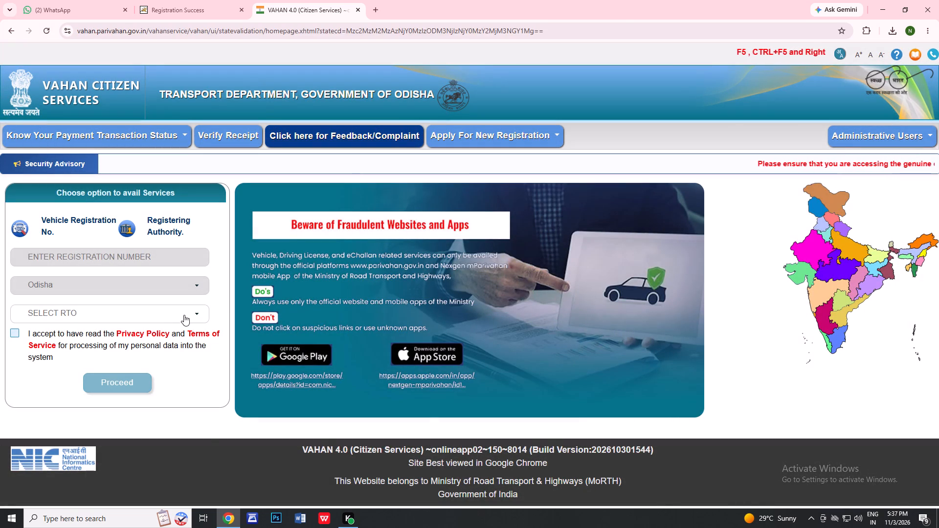
pyautogui.click(188, 316)
pyautogui.scroll(-1, 120, 375)
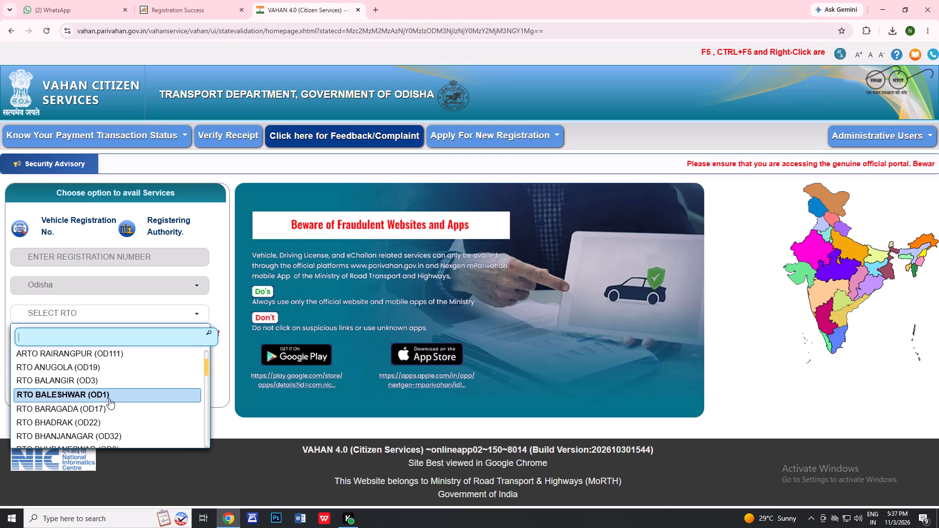
pyautogui.scroll(-1, 109, 400)
pyautogui.click(109, 399)
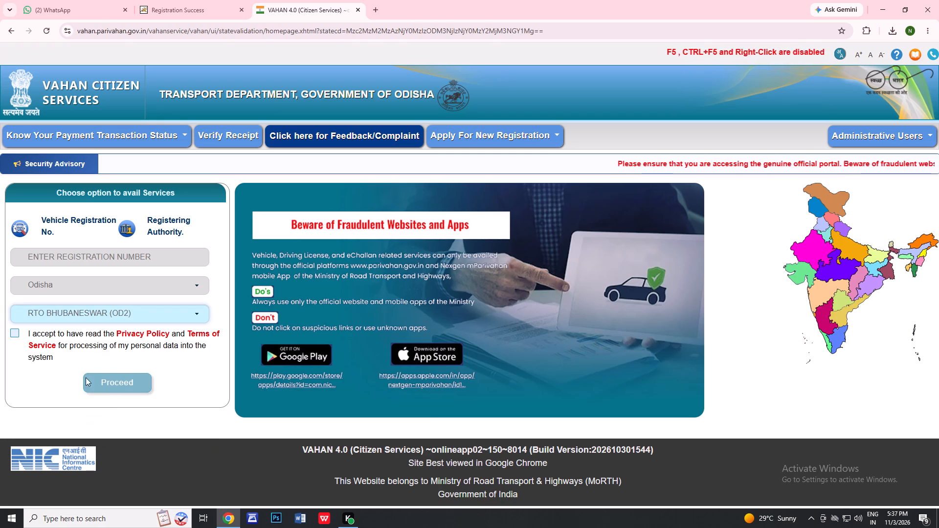
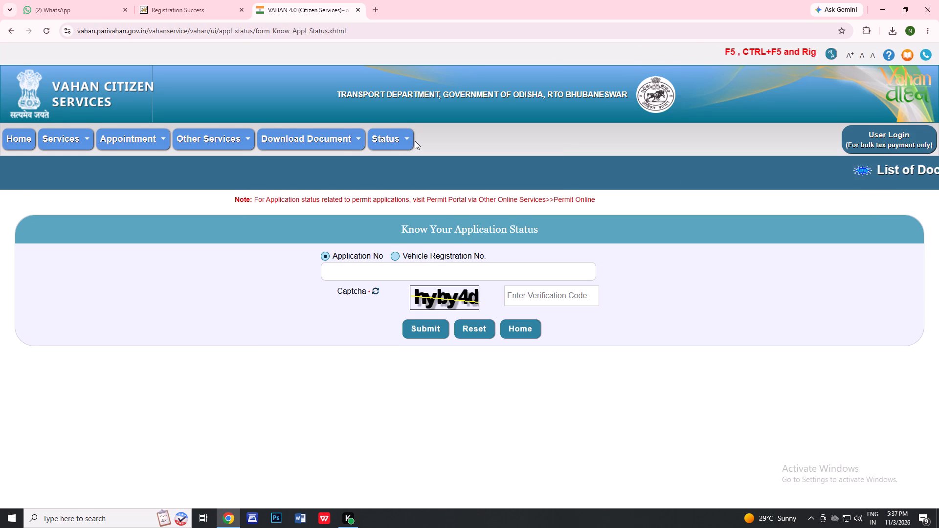
# Look up the first application's status by entering its application number and the captcha's verification code, and submit the form.
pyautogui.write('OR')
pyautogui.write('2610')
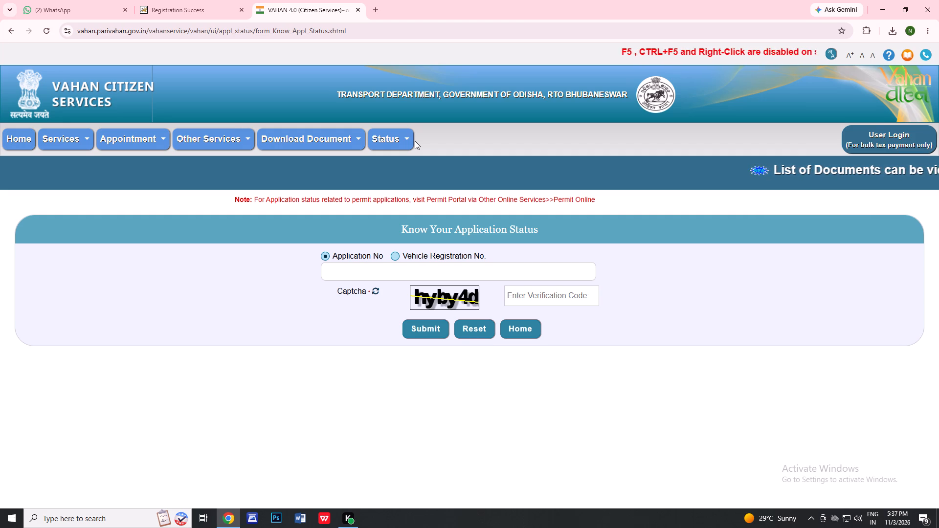
pyautogui.click(336, 274)
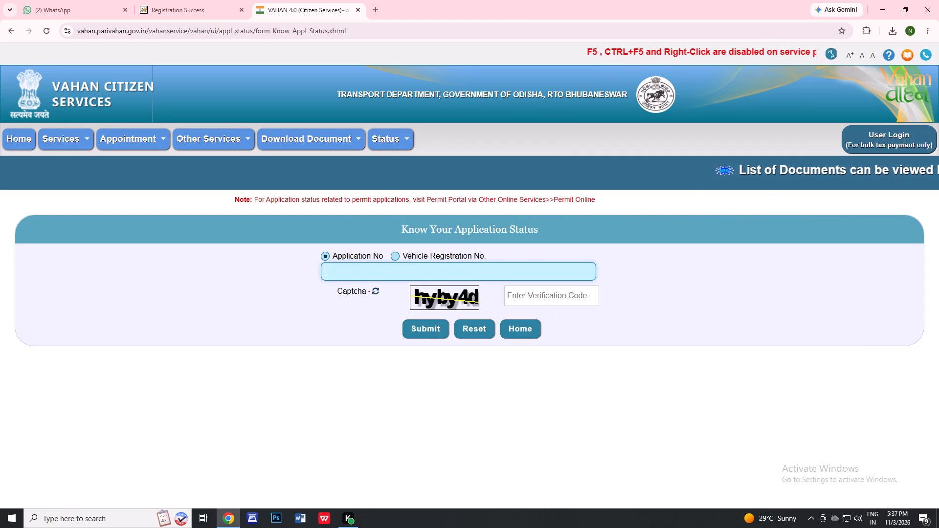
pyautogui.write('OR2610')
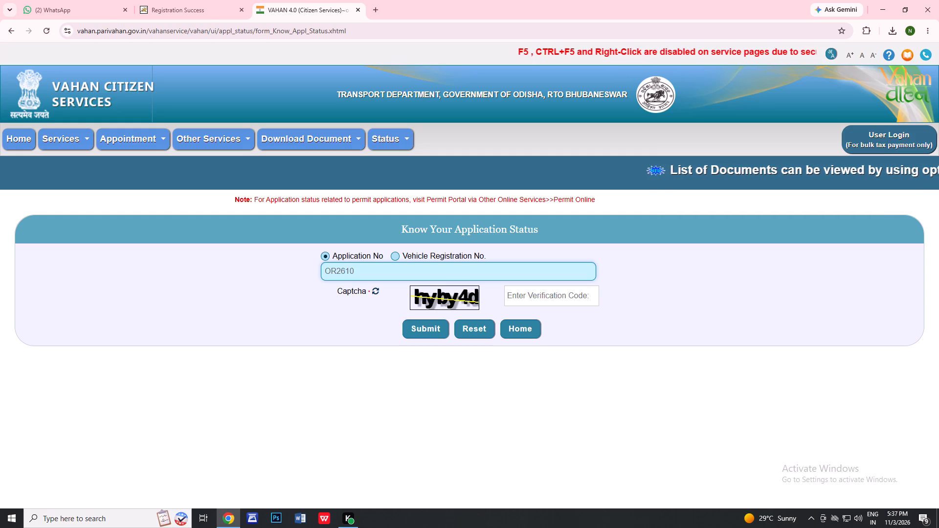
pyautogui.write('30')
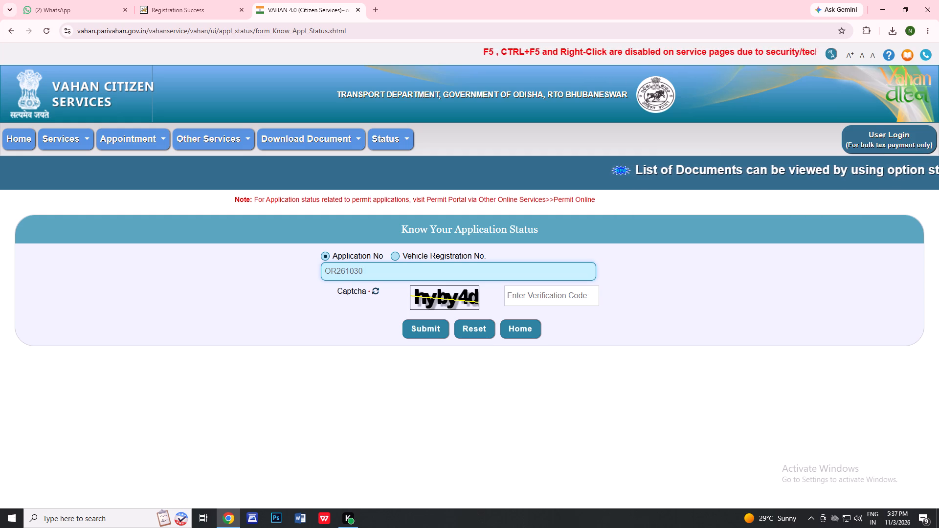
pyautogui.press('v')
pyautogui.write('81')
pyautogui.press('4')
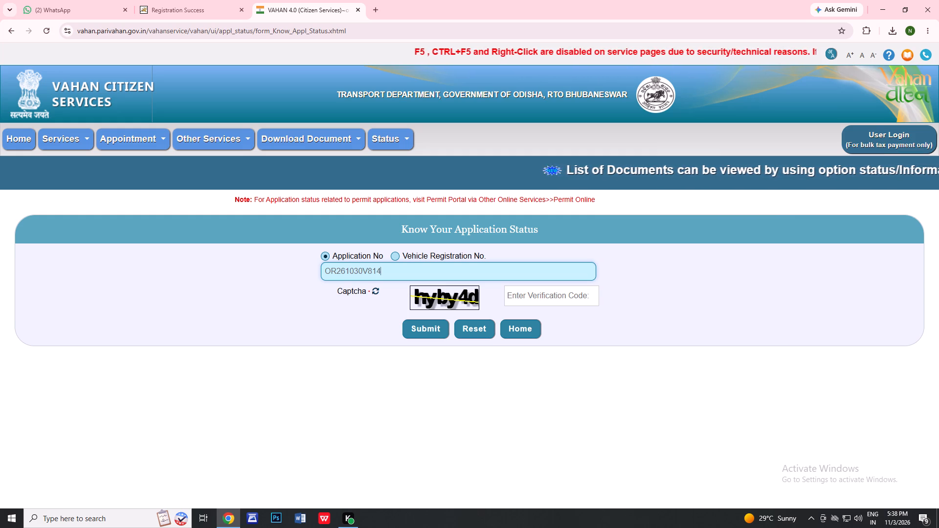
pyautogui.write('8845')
pyautogui.click(547, 295)
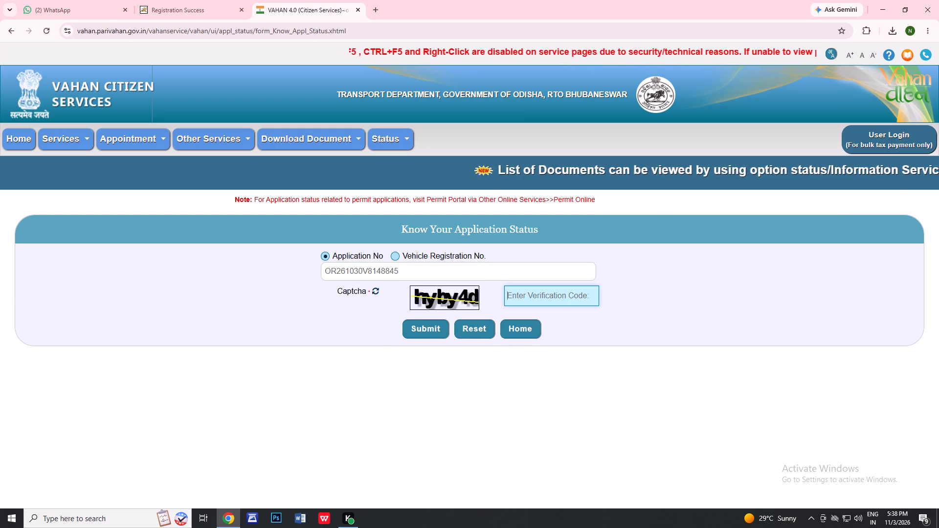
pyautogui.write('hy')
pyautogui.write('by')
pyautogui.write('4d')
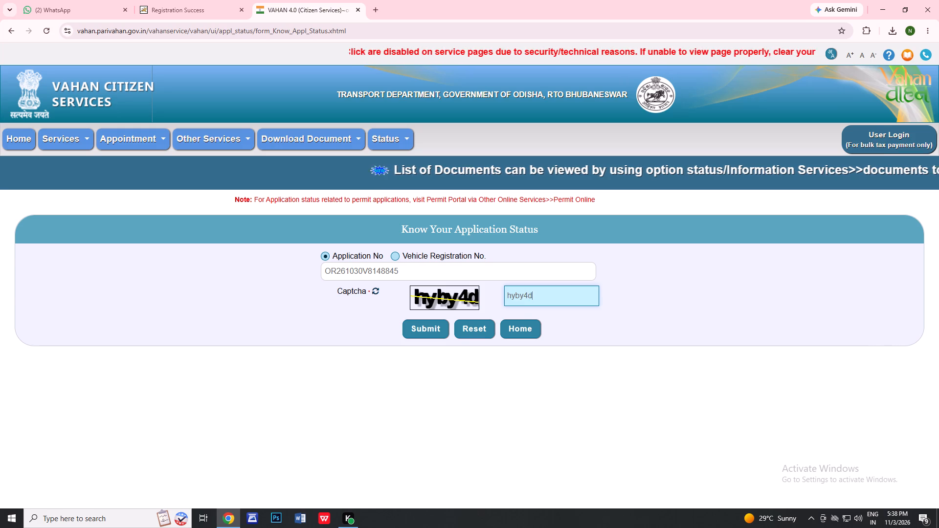
pyautogui.click(414, 328)
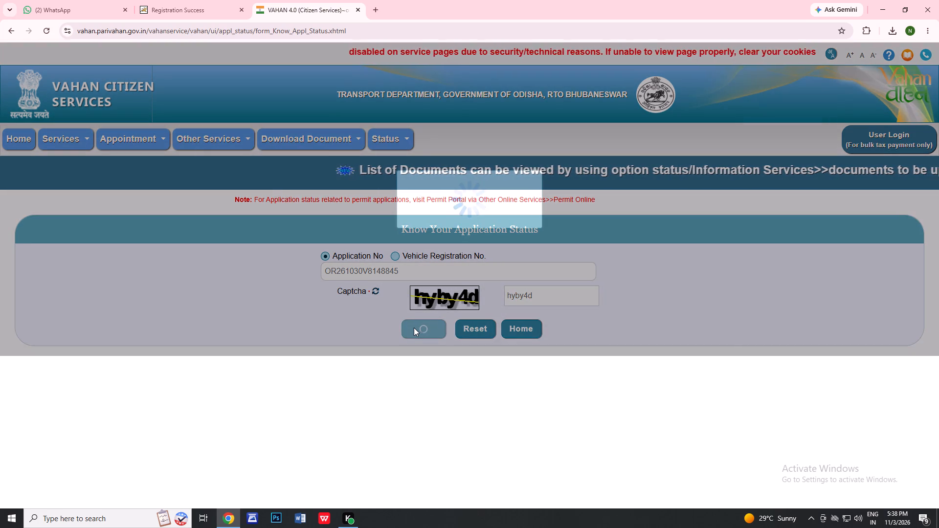
# Check the current RC dispatch status for the Hypothecation Termination application twice, closing the dispatch window each time.
pyautogui.scroll(-2, 471, 320)
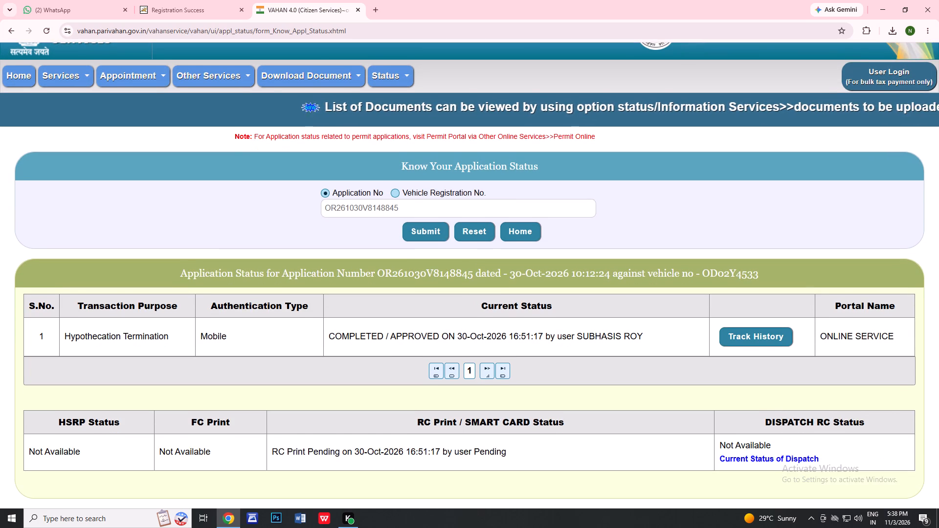
pyautogui.scroll(-2, 604, 327)
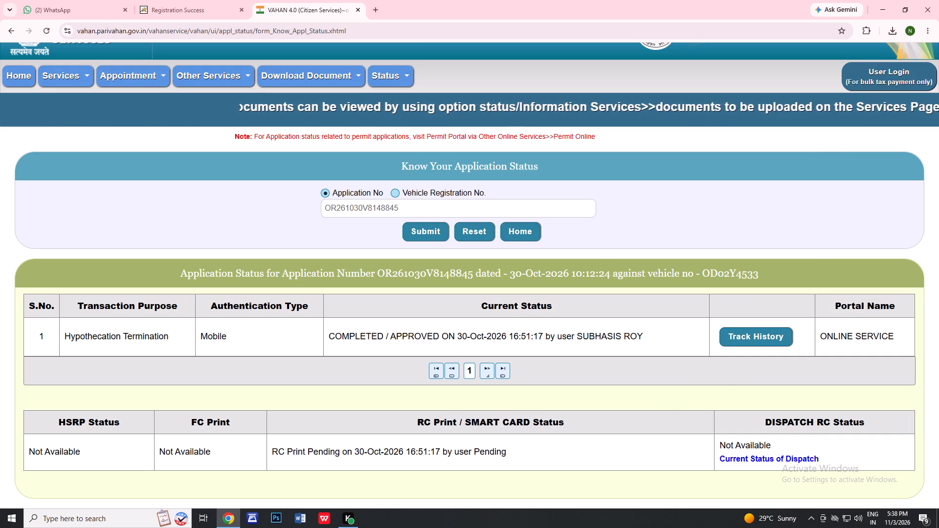
pyautogui.click(769, 458)
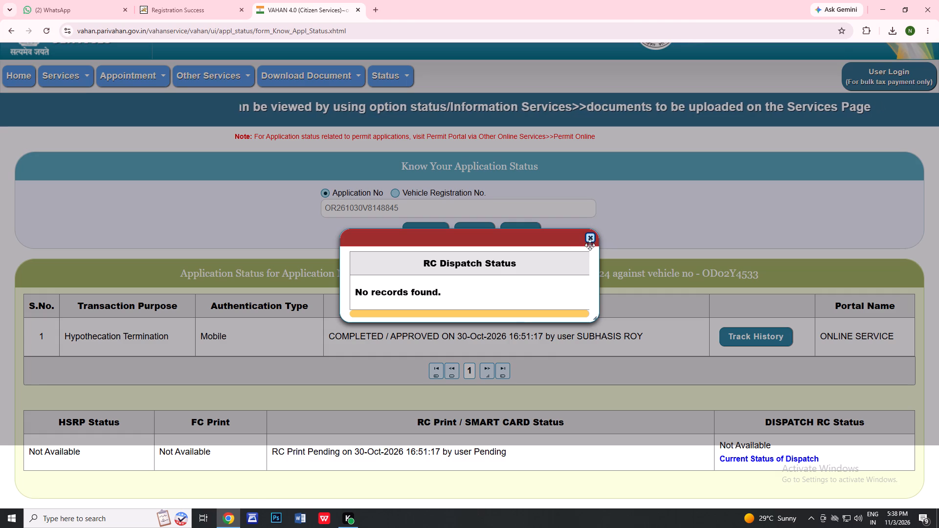
pyautogui.click(588, 238)
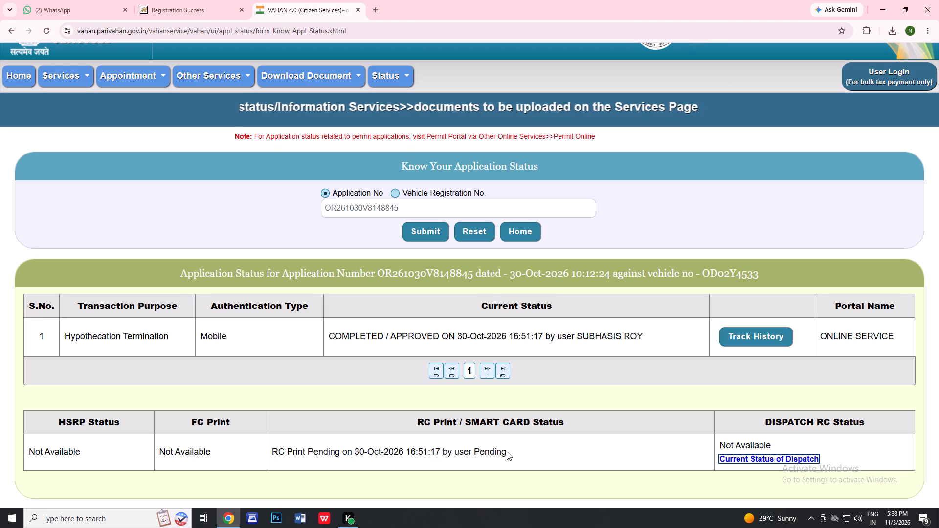
pyautogui.scroll(-2, 508, 449)
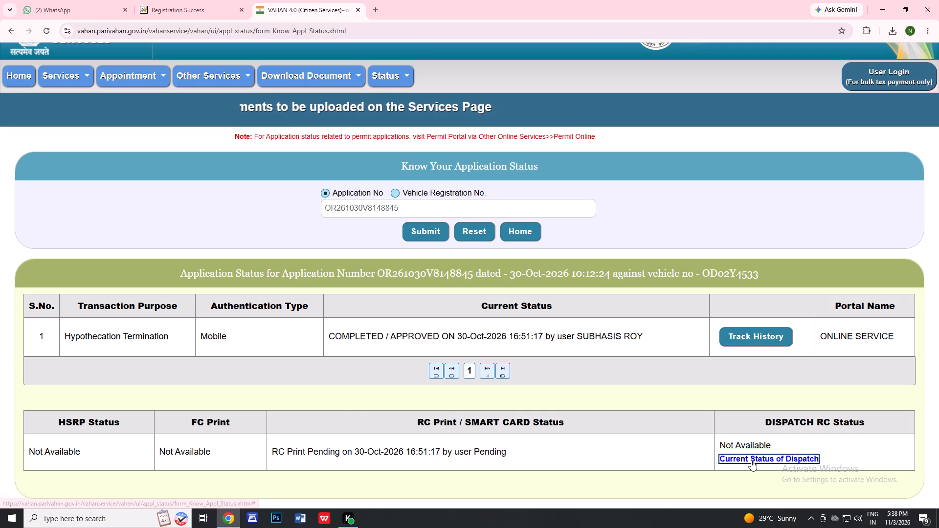
pyautogui.click(765, 458)
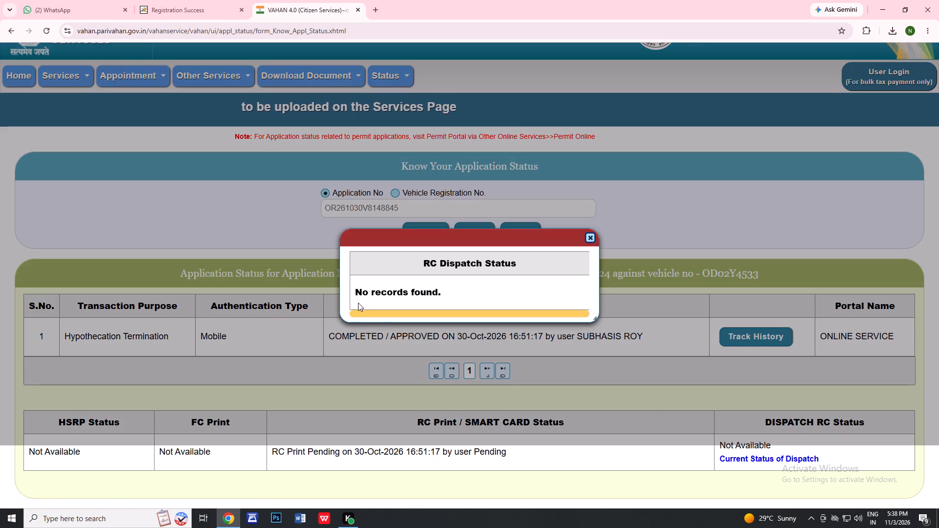
pyautogui.scroll(-4, 488, 300)
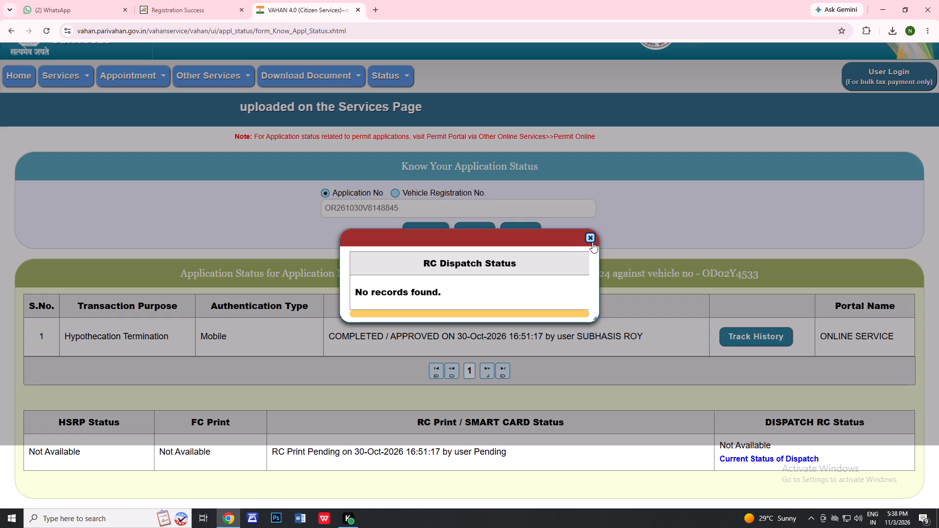
pyautogui.click(589, 237)
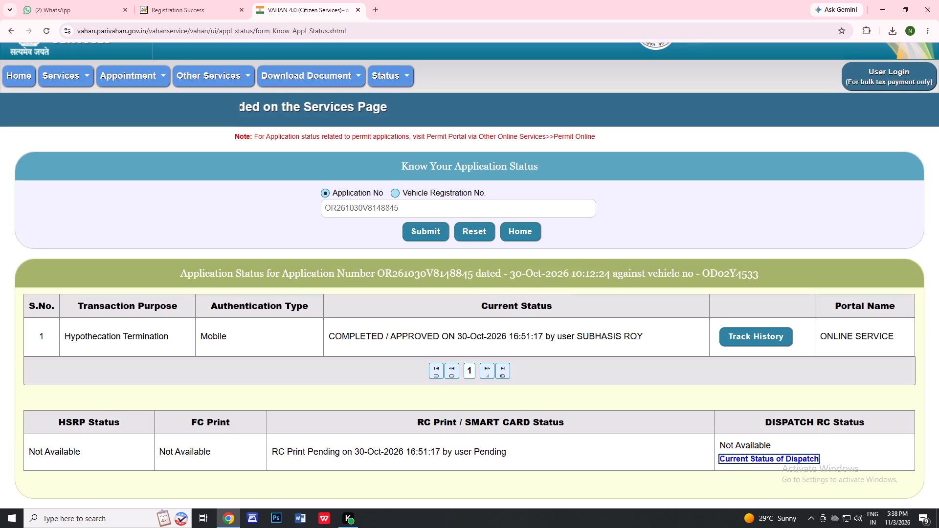
# Clear the previous application number back to its OR26 prefix and start entering another application number.
pyautogui.click(409, 208)
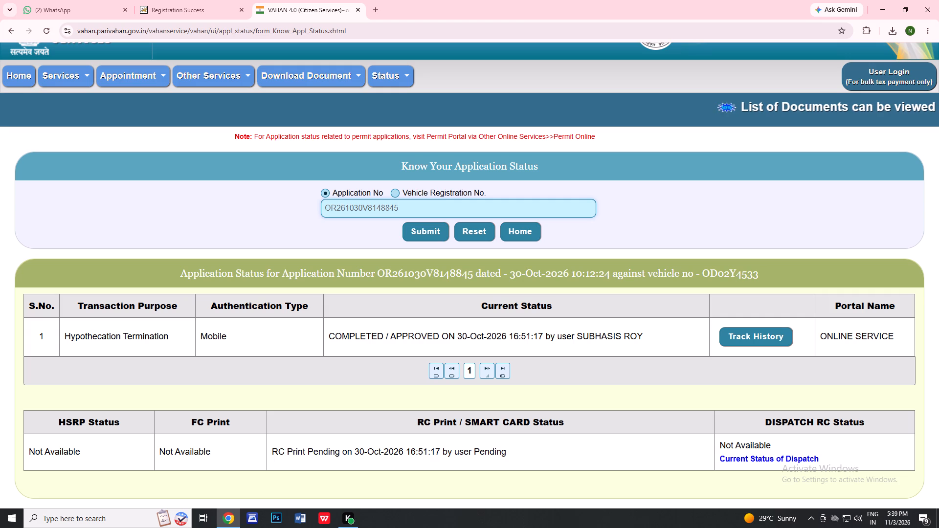
pyautogui.press('BackSpace')
pyautogui.press('BackSpace')
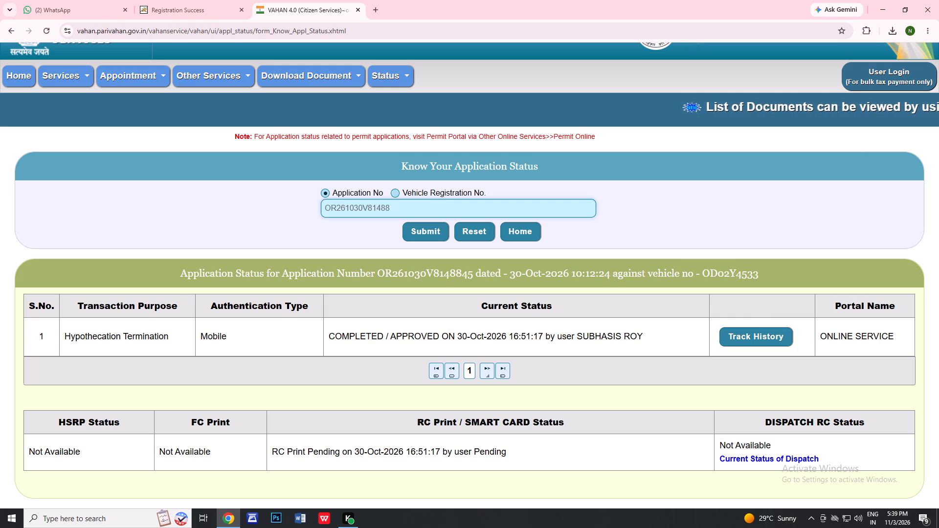
pyautogui.press('BackSpace')
pyautogui.press('BackSpace')
pyautogui.press('BackSpace')
pyautogui.press('BackSpace')
pyautogui.press('BackSpace')
pyautogui.press('BackSpace')
pyautogui.press('BackSpace')
pyautogui.press('BackSpace')
pyautogui.press('BackSpace')
pyautogui.press('BackSpace')
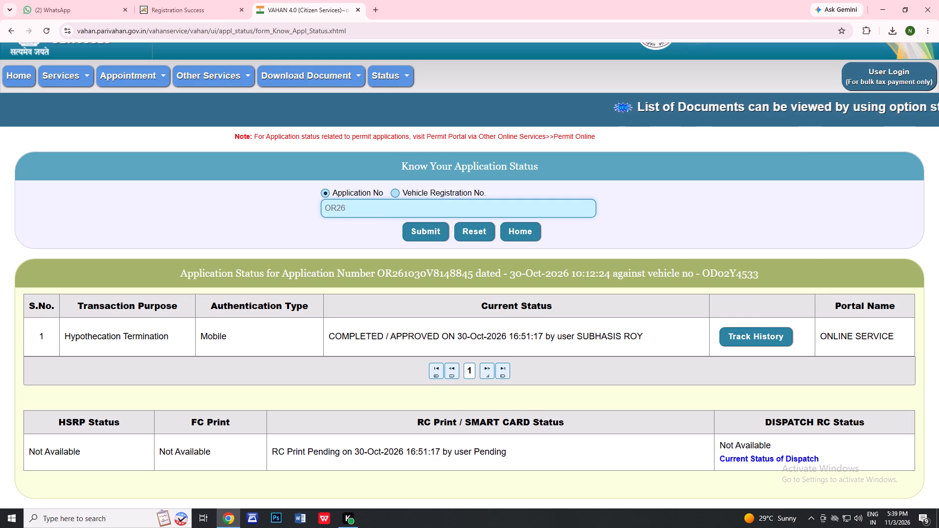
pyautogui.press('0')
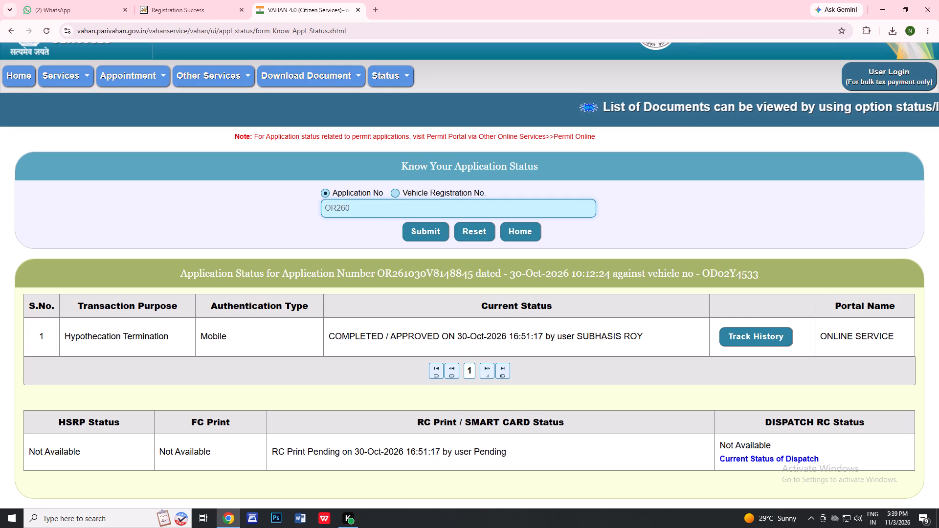
# View the track history of the Hypothecation Termination transaction and close the status details.
pyautogui.click(746, 334)
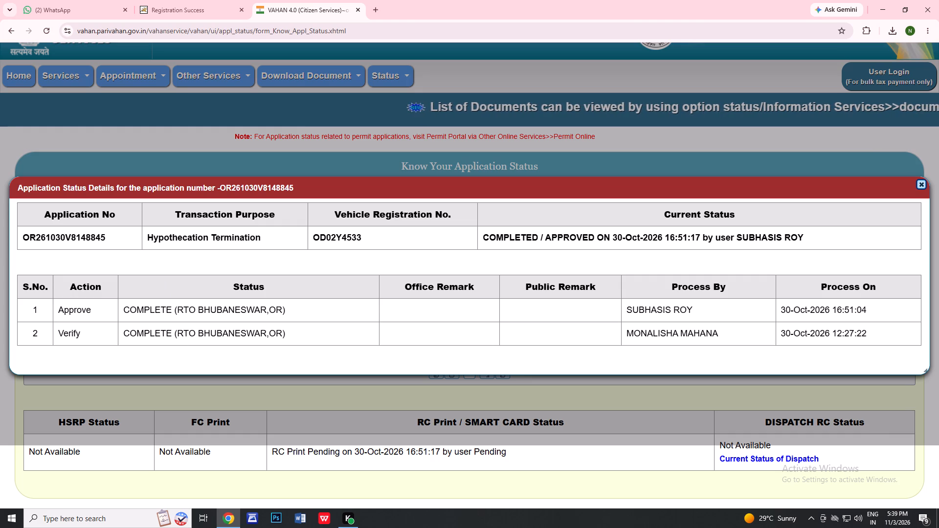
pyautogui.click(924, 185)
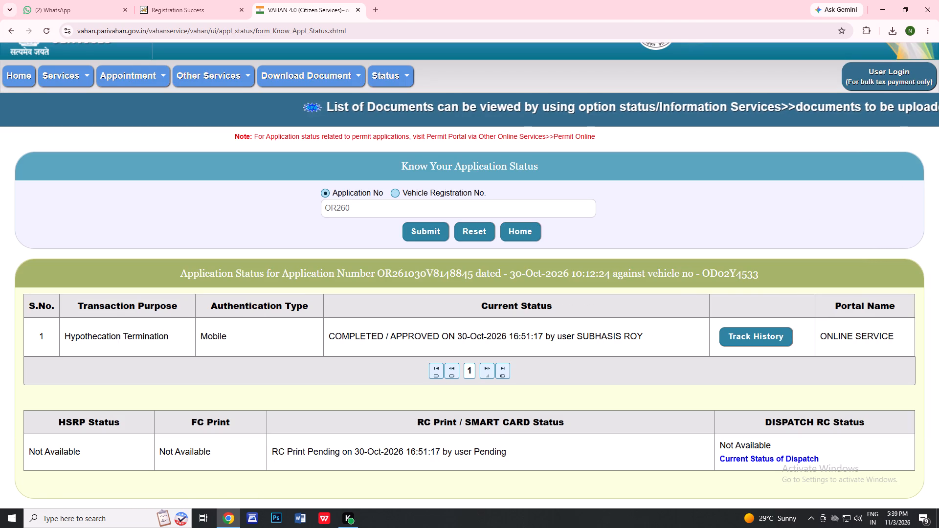
# Correct the partial entry, complete the second application number in the status form, and submit it.
pyautogui.press('BackSpace')
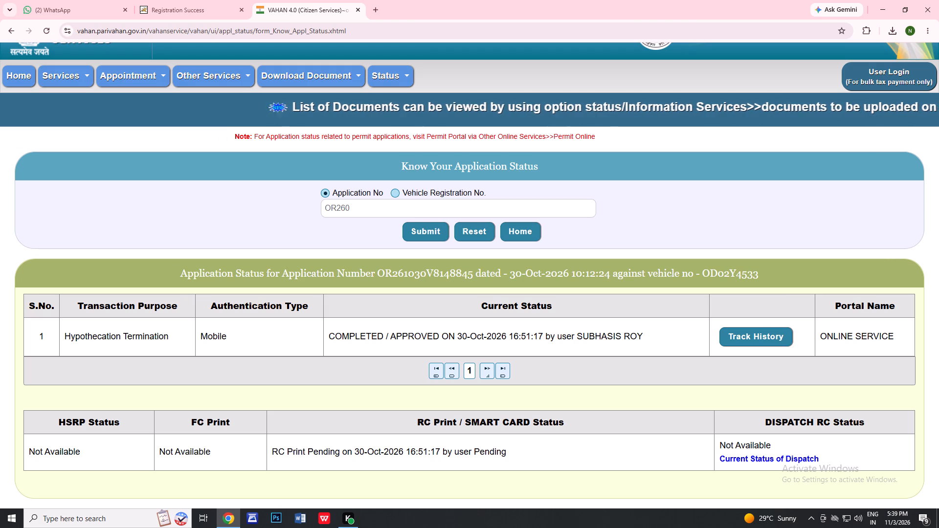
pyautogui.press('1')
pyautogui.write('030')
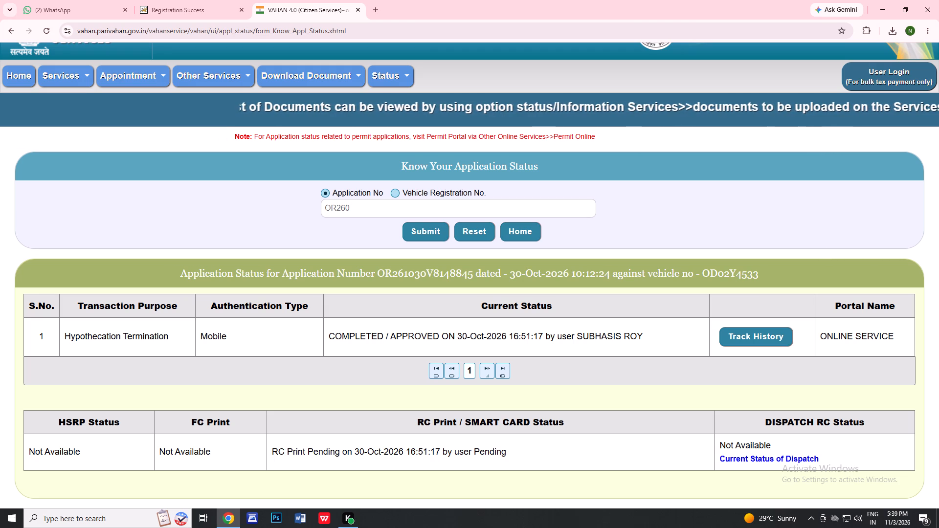
pyautogui.click(360, 210)
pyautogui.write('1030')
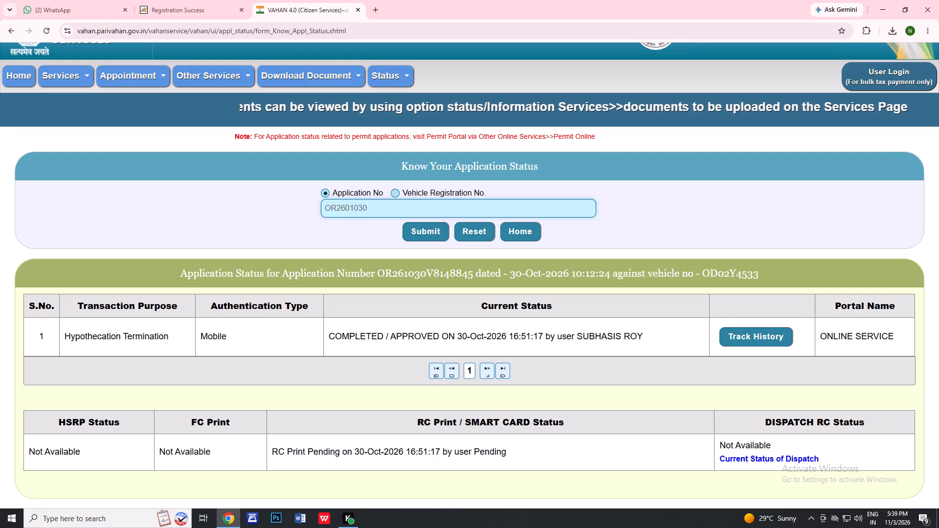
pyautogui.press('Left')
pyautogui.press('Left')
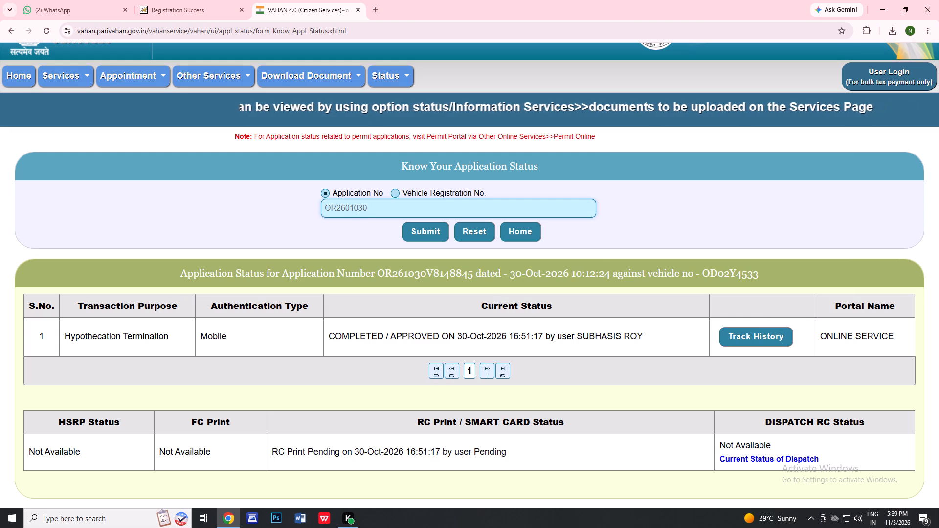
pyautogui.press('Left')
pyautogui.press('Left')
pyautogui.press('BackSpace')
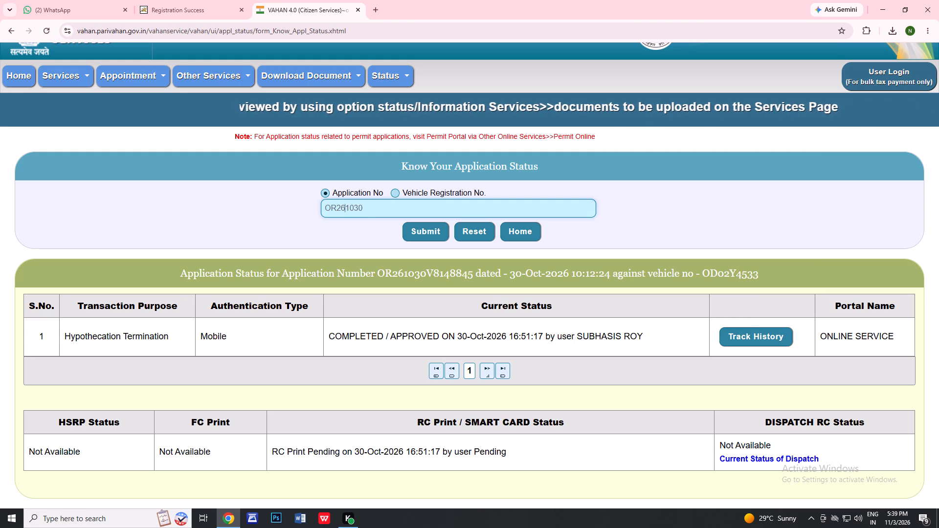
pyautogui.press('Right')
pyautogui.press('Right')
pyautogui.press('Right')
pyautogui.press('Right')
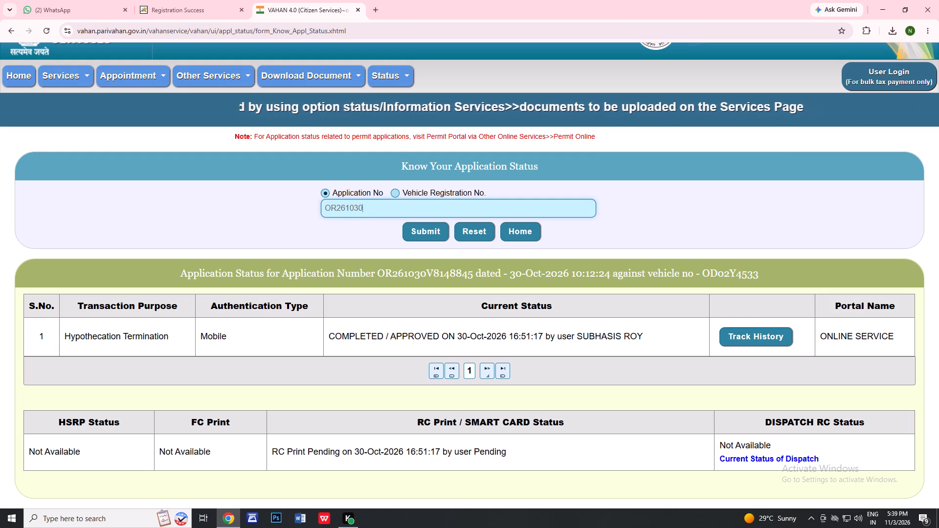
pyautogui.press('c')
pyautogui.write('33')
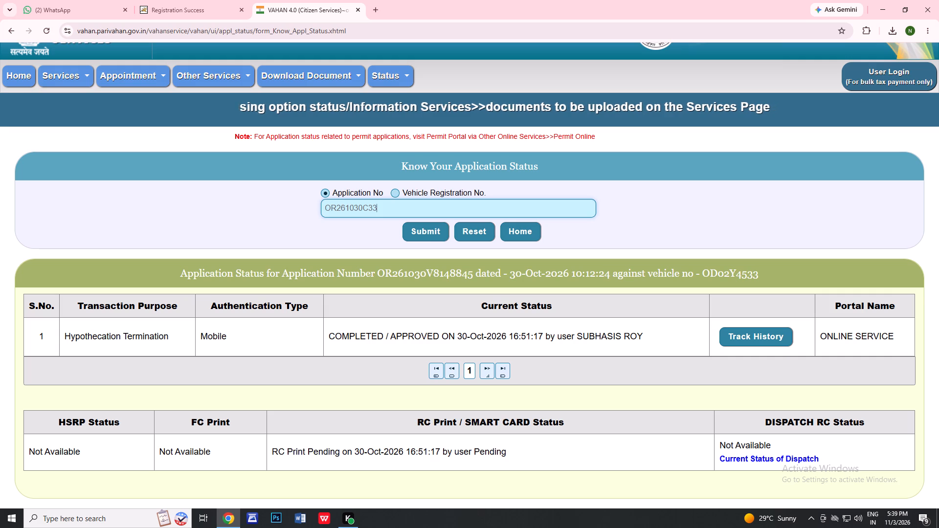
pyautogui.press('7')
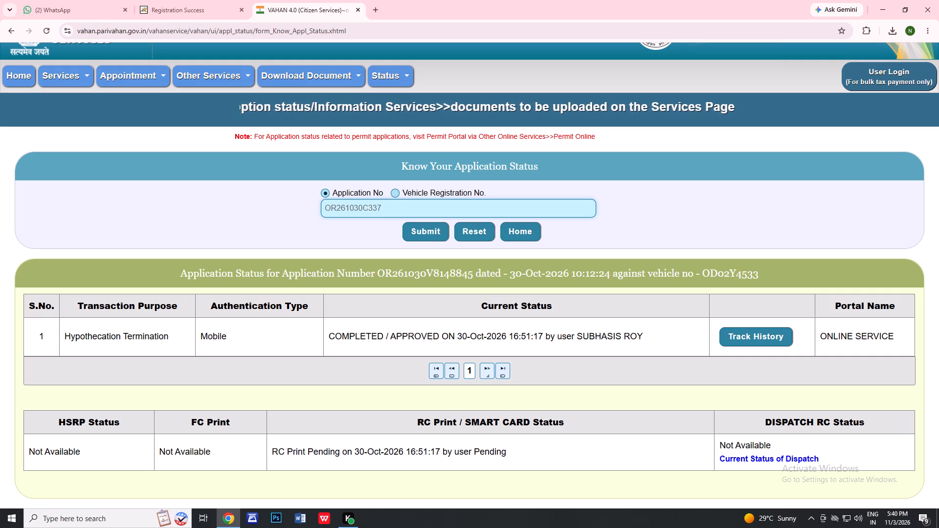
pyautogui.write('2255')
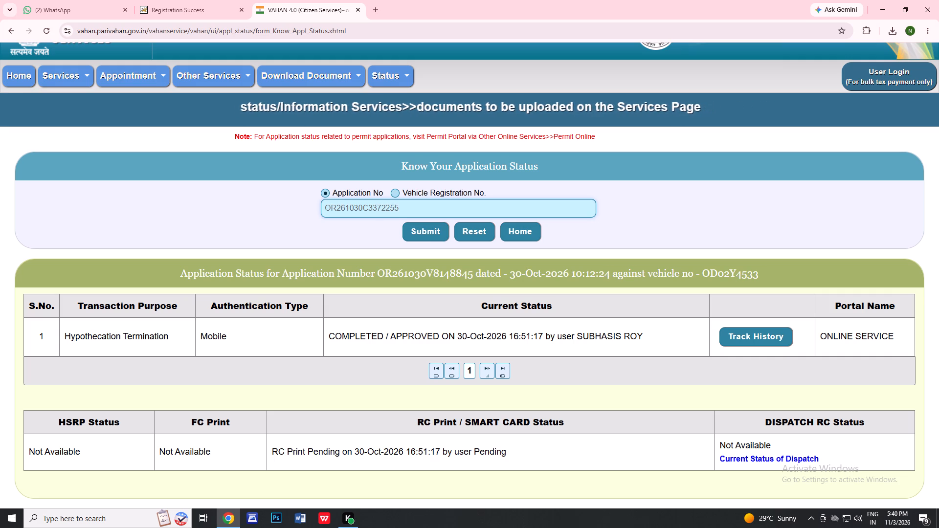
pyautogui.click(434, 236)
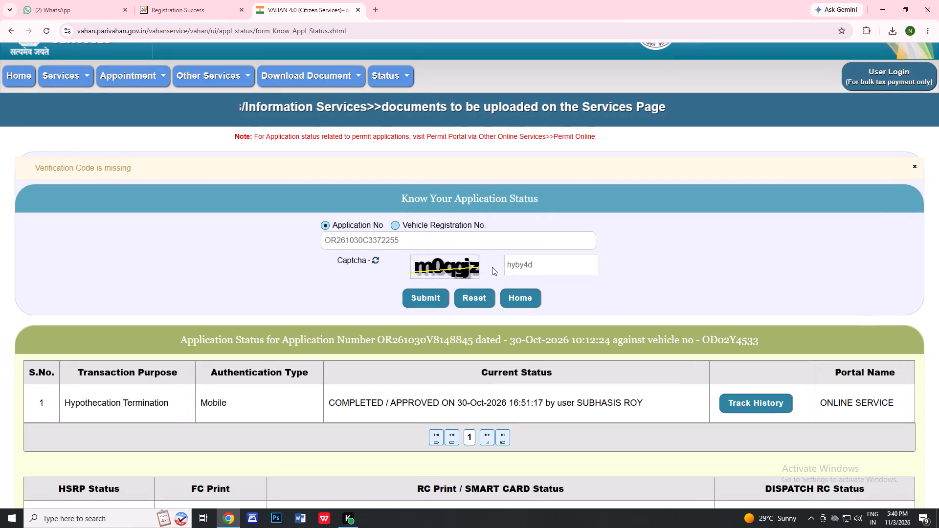
# Clear the outdated verification code from the application status form and refresh the captcha until a readable one is shown.
pyautogui.scroll(-3, 679, 352)
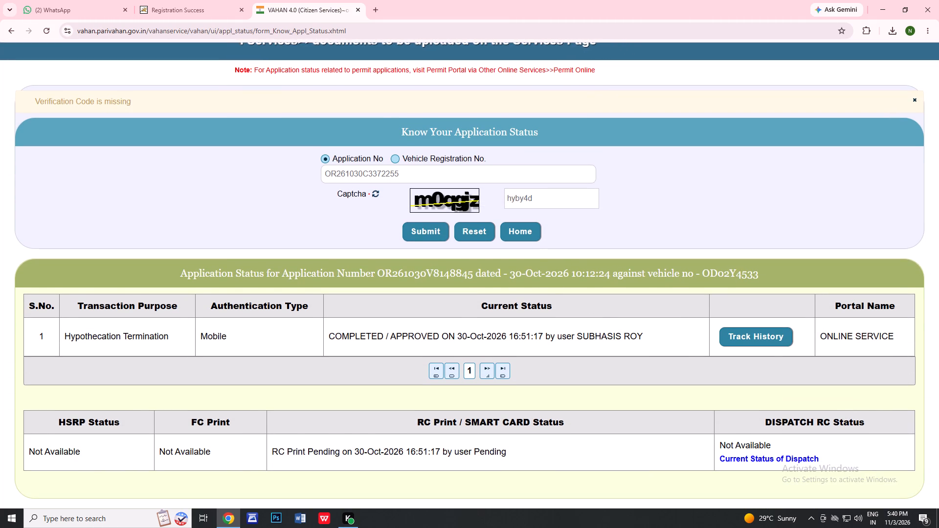
pyautogui.click(530, 200)
pyautogui.click(566, 203)
pyautogui.press('BackSpace')
pyautogui.press('BackSpace')
pyautogui.press('BackSpace')
pyautogui.press('BackSpace')
pyautogui.press('BackSpace')
pyautogui.press('BackSpace')
pyautogui.press('BackSpace')
pyautogui.press('BackSpace')
pyautogui.press('BackSpace')
pyautogui.press('BackSpace')
pyautogui.press('BackSpace')
pyautogui.press('BackSpace')
pyautogui.press('BackSpace')
pyautogui.press('BackSpace')
pyautogui.press('BackSpace')
pyautogui.press('BackSpace')
pyautogui.press('BackSpace')
pyautogui.press('BackSpace')
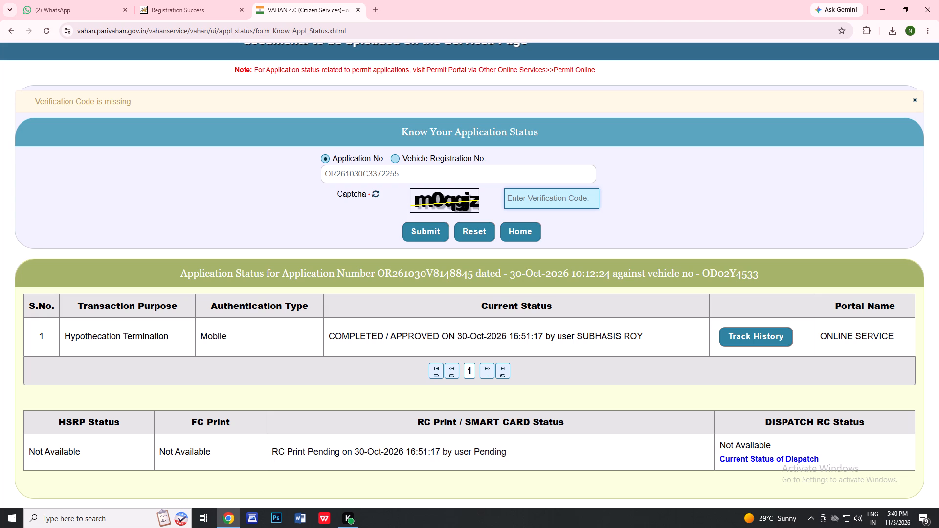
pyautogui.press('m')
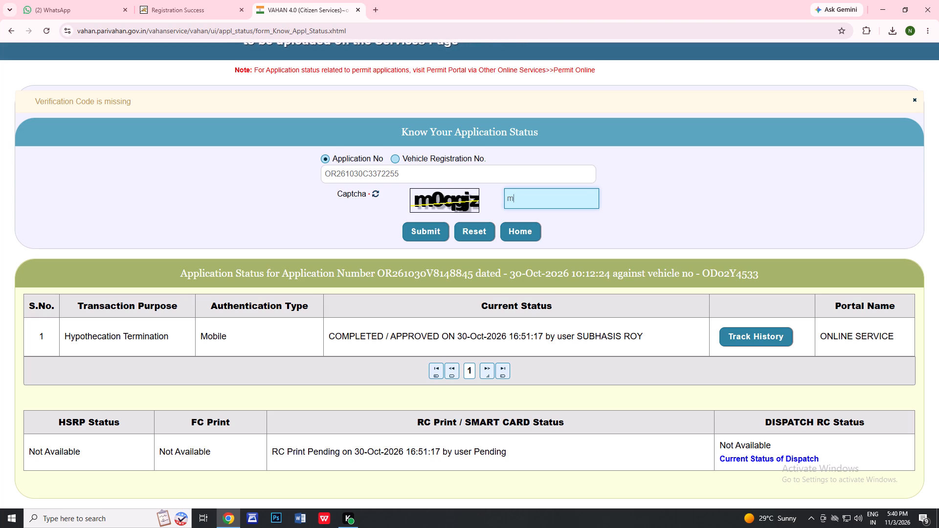
pyautogui.click(374, 191)
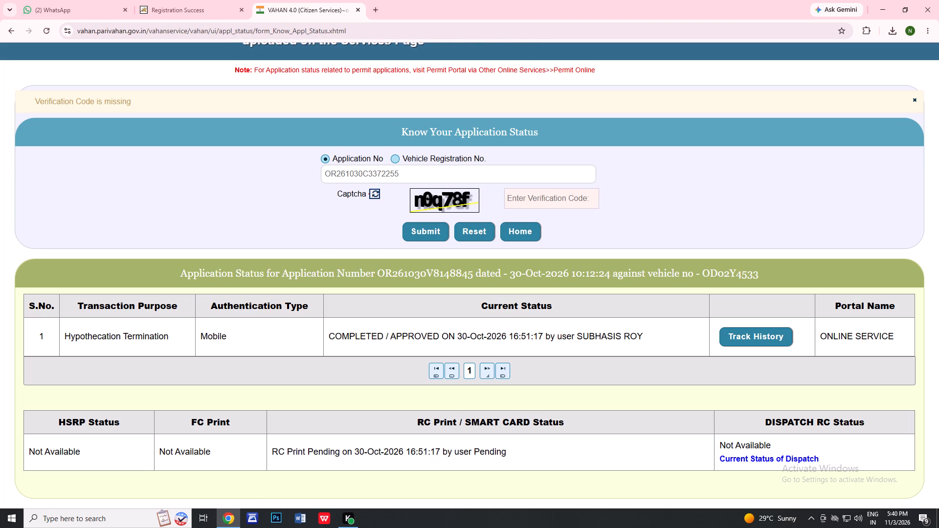
pyautogui.click(378, 190)
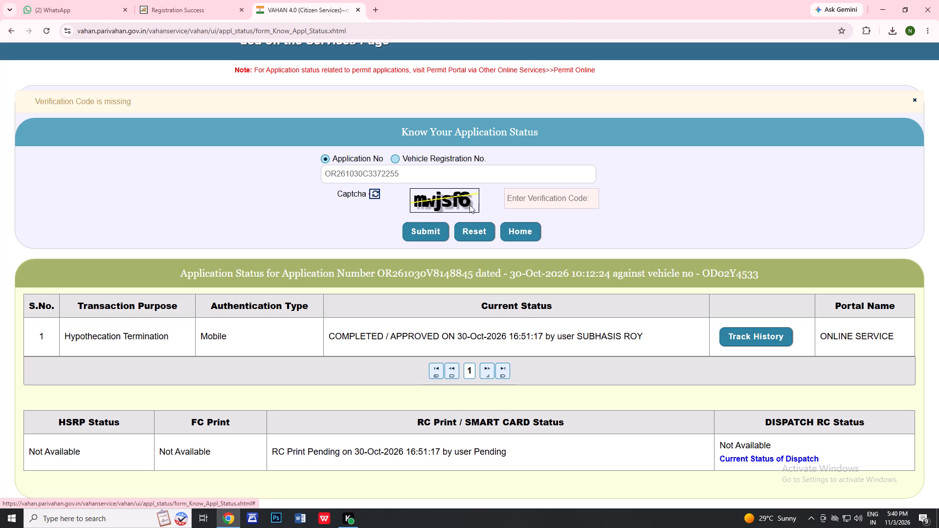
# Enter the new captcha's verification code and submit the status request for the second application number.
pyautogui.click(530, 195)
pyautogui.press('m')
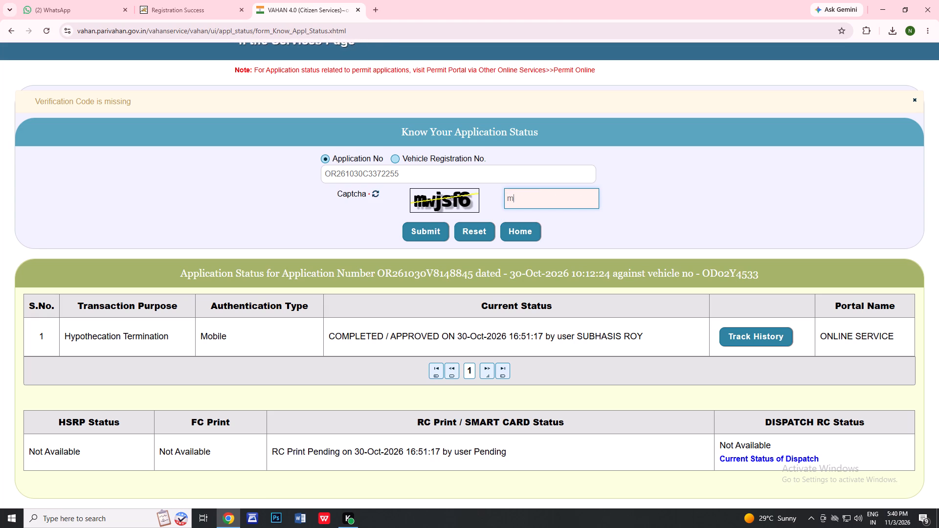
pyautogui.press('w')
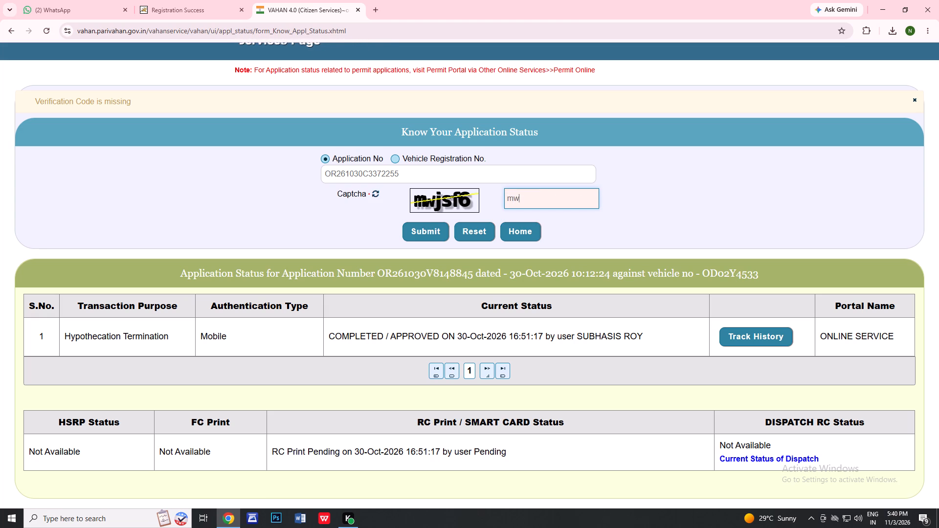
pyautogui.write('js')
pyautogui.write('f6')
pyautogui.click(415, 229)
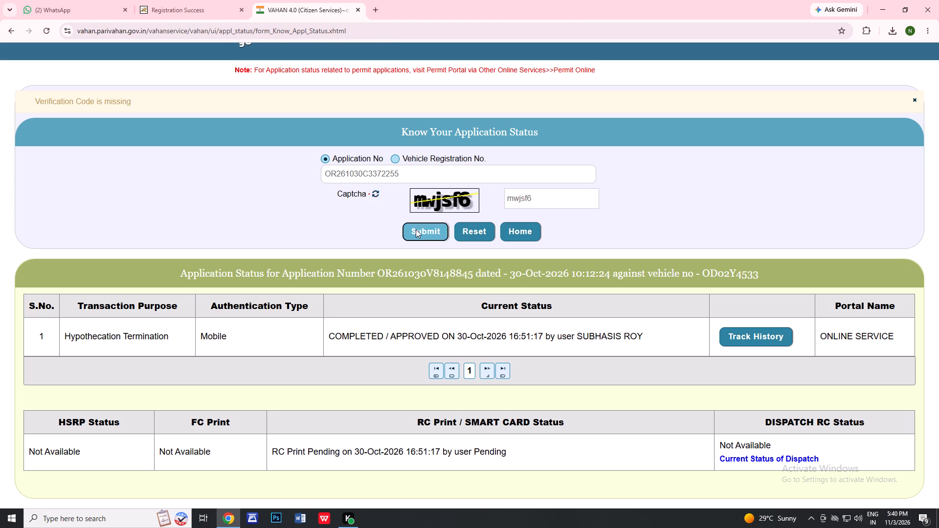
pyautogui.click(548, 252)
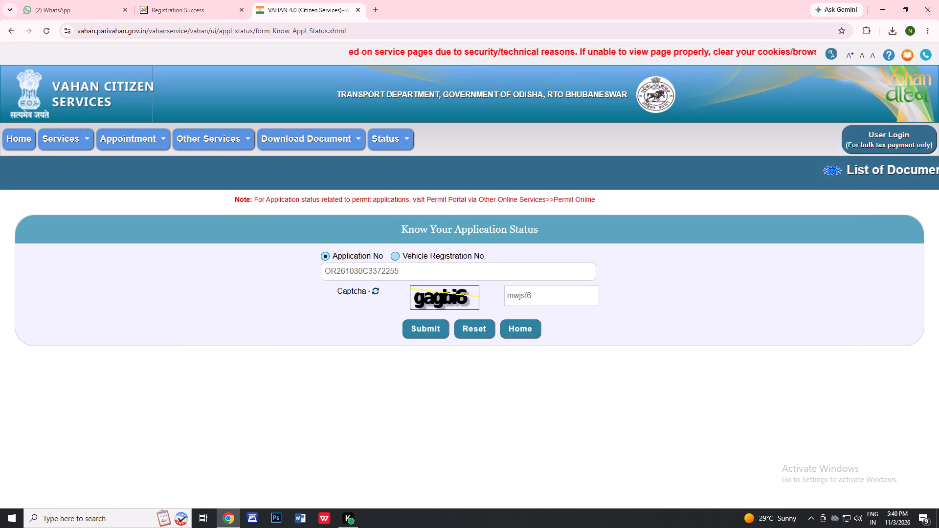
# Return to the Parivahan home page, open Vehicle Related Services for Odisha, and dismiss the mobile number update notice.
pyautogui.click(19, 144)
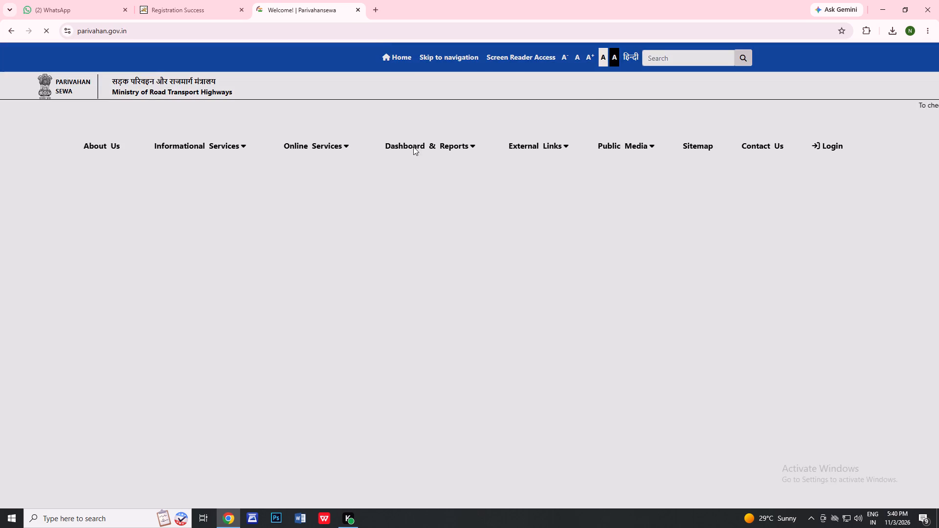
pyautogui.click(652, 66)
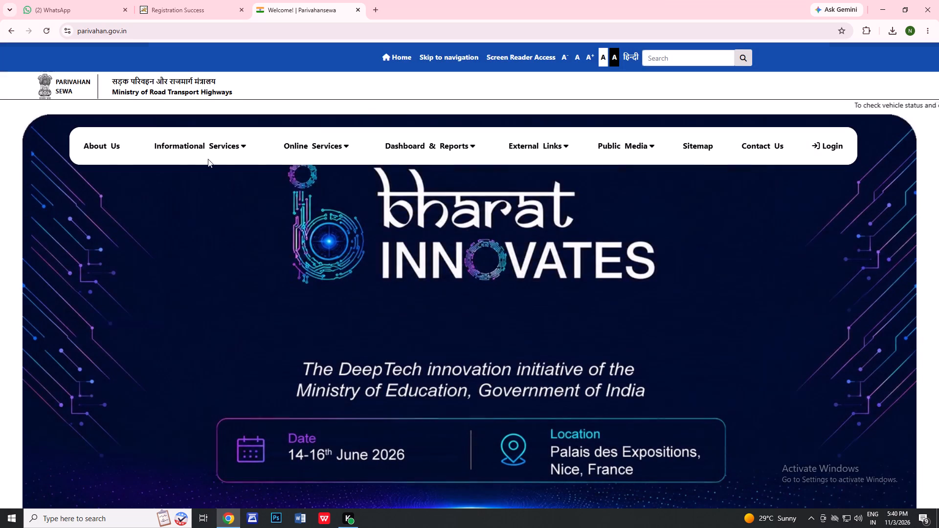
pyautogui.click(710, 250)
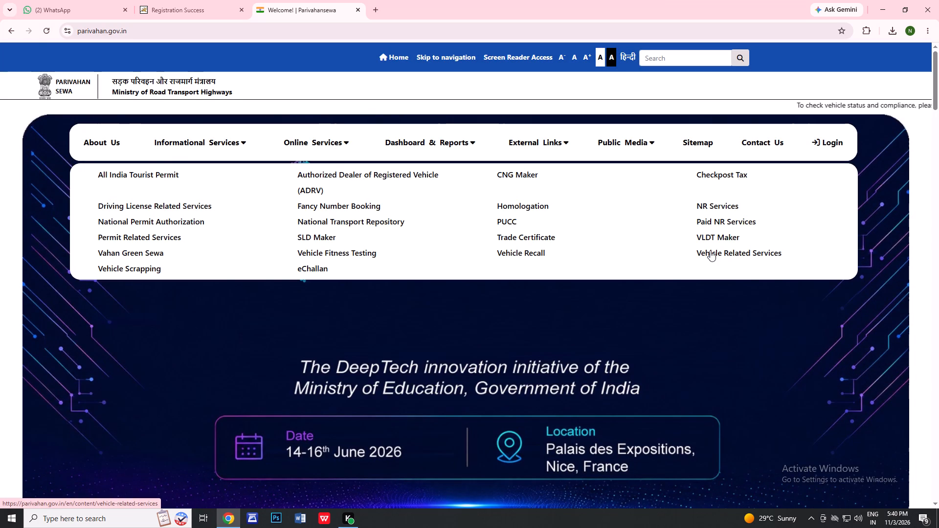
pyautogui.click(337, 191)
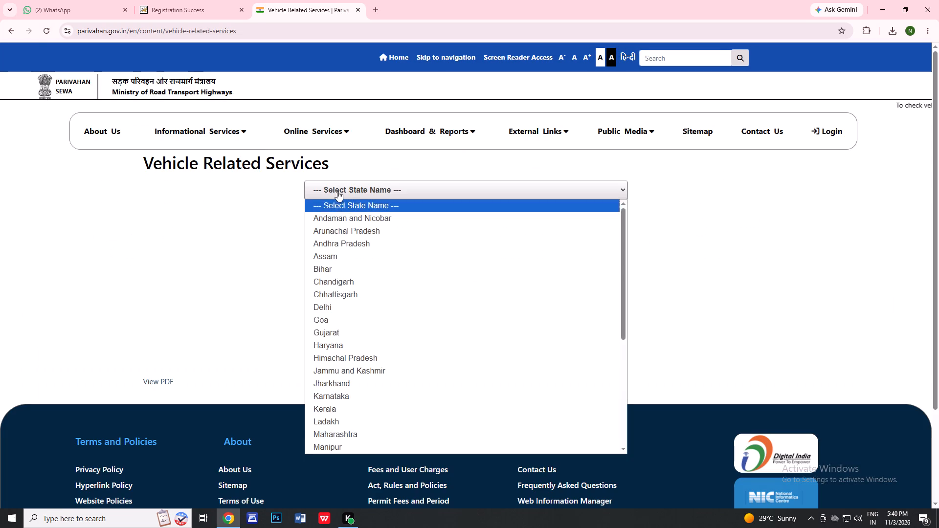
pyautogui.scroll(-1, 396, 337)
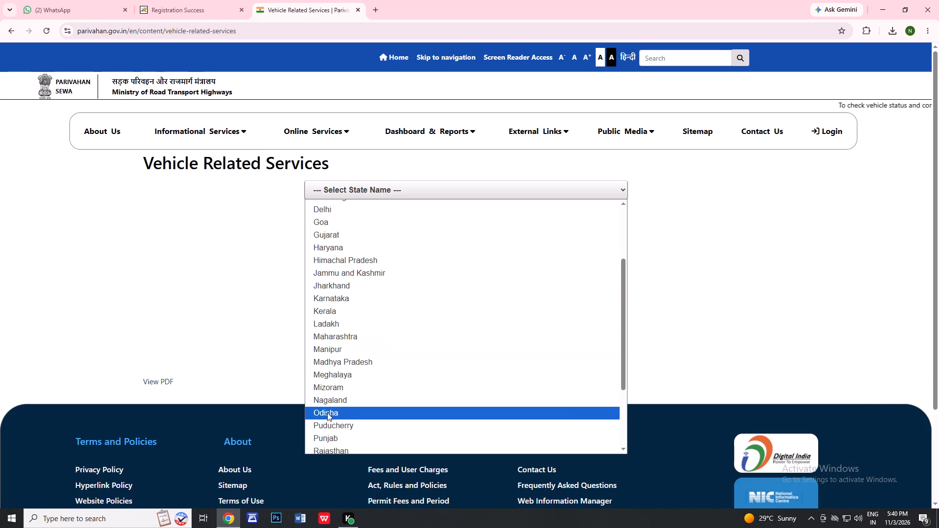
pyautogui.click(327, 413)
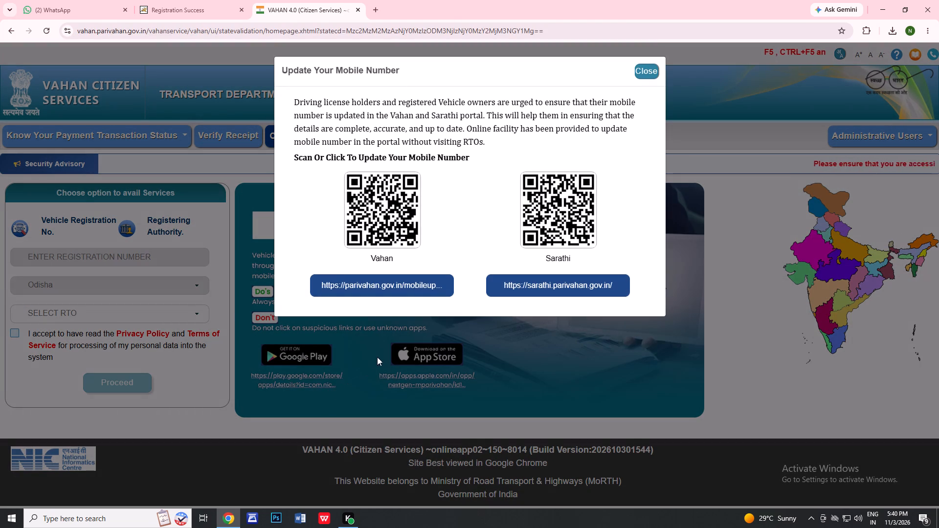
pyautogui.click(651, 73)
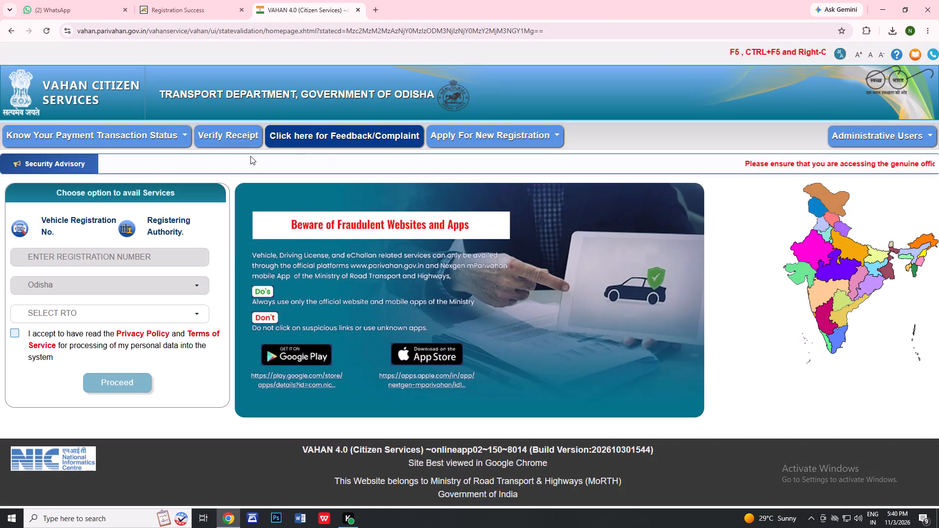
# Select RTO BHUBANESWAR (OD2), accept the Privacy Policy and Terms of Service, and proceed to its services.
pyautogui.click(78, 311)
pyautogui.scroll(-1, 55, 412)
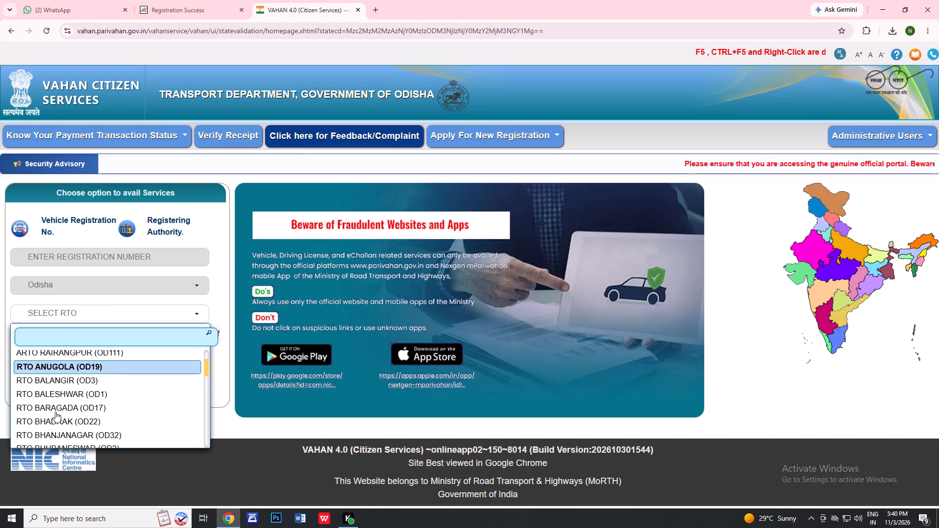
pyautogui.scroll(-1, 55, 412)
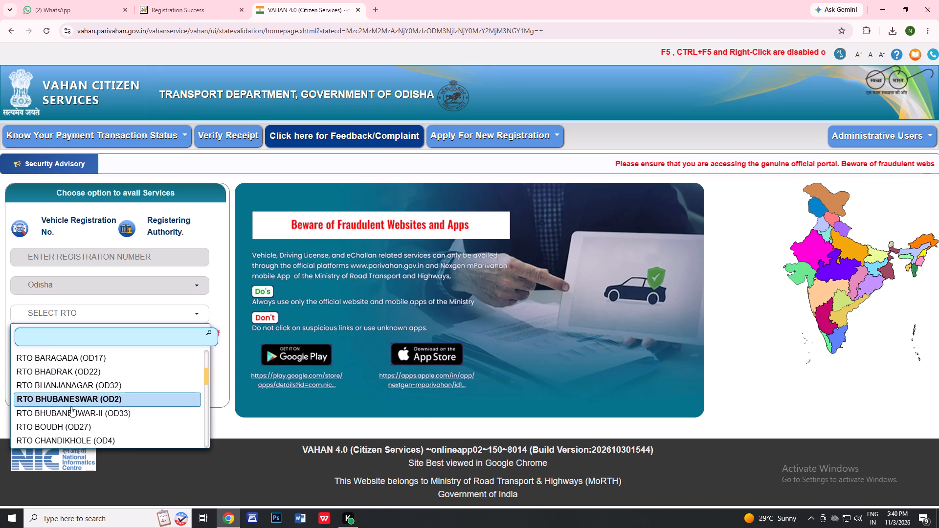
pyautogui.click(74, 403)
pyautogui.click(12, 333)
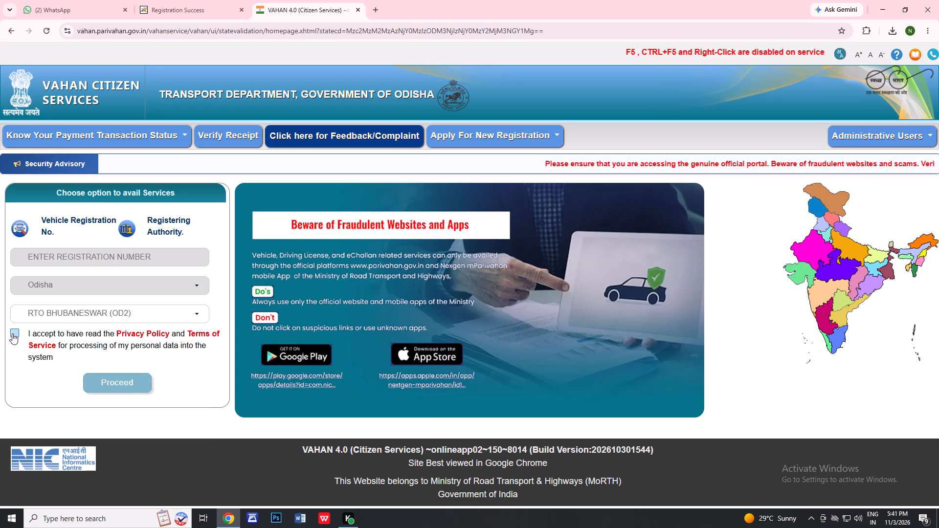
pyautogui.click(131, 387)
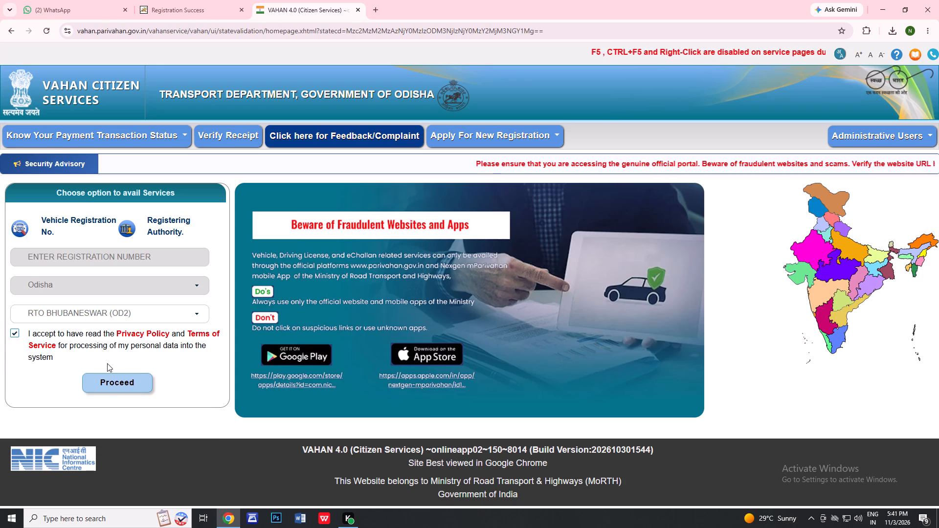
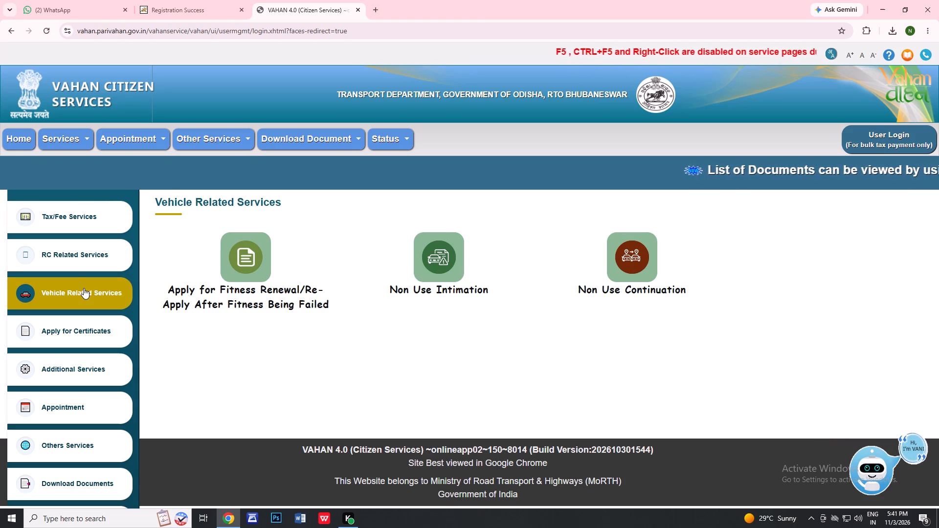
# Open the Transfer of Ownership (Seller) application from RC Related Services, accept the pre-check instructions and proceed to the form.
pyautogui.click(70, 254)
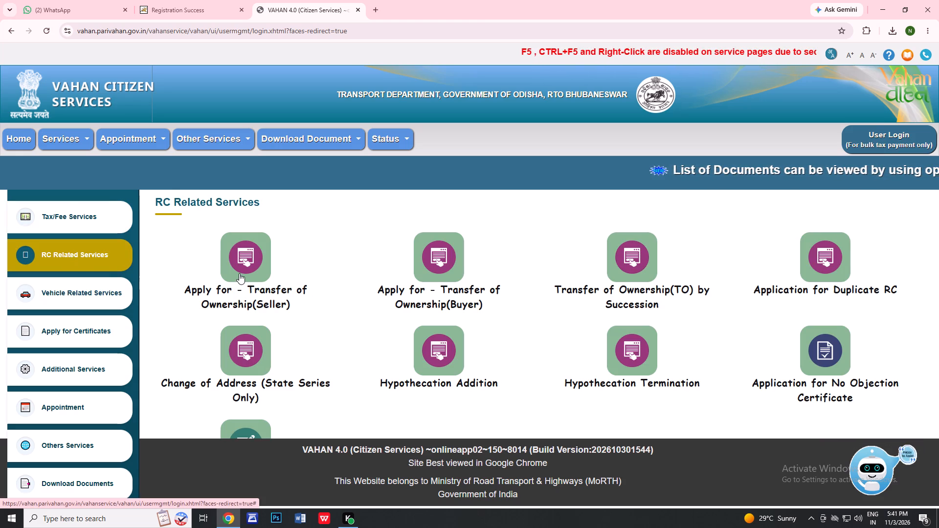
pyautogui.click(245, 264)
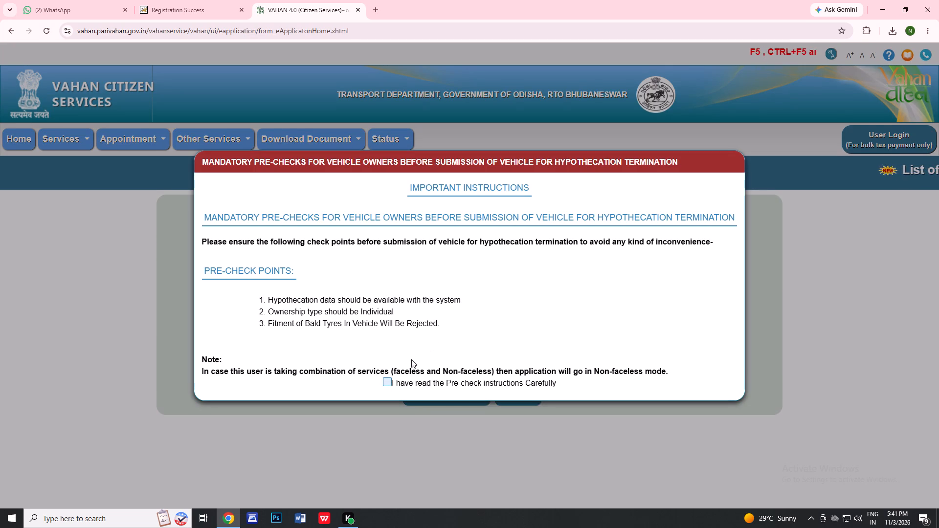
pyautogui.click(384, 384)
pyautogui.scroll(-3, 406, 369)
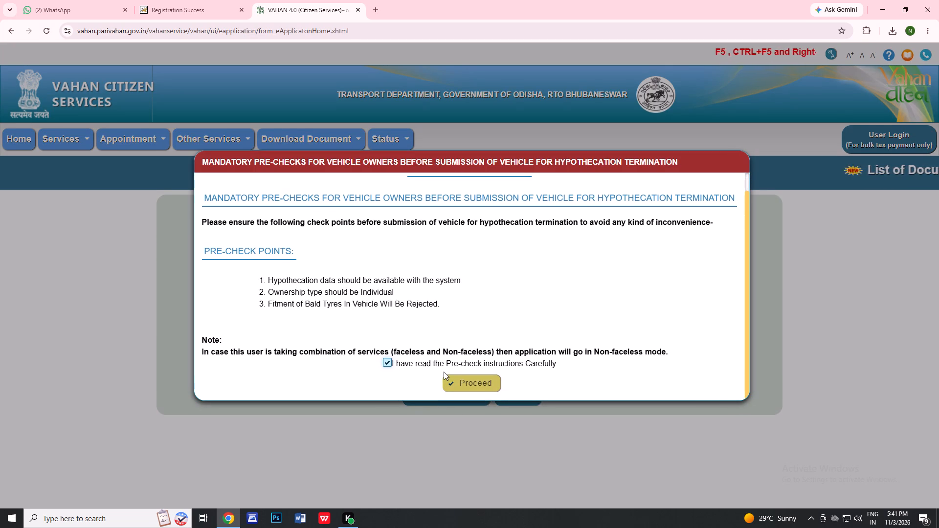
pyautogui.scroll(-1, 444, 372)
pyautogui.click(468, 385)
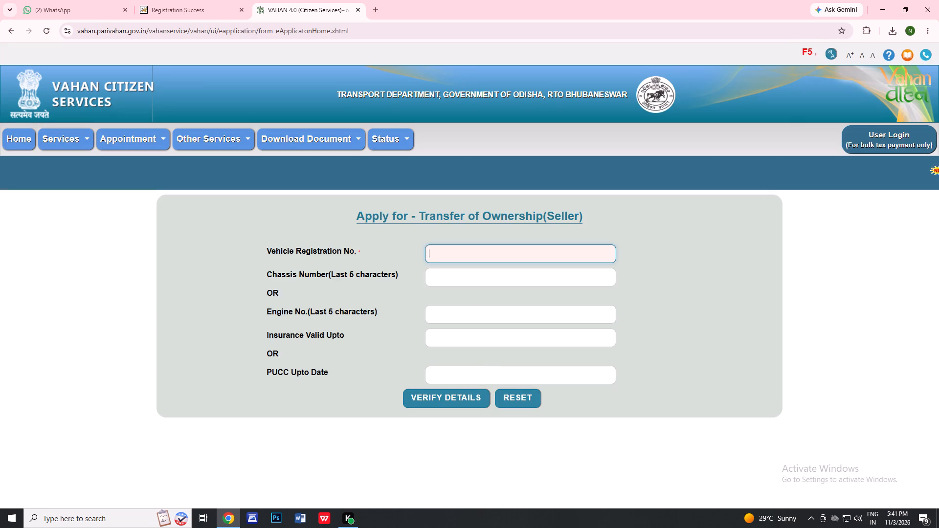
# Fill in the vehicle registration number and the last five characters of the chassis number on the seller transfer form.
pyautogui.click(477, 252)
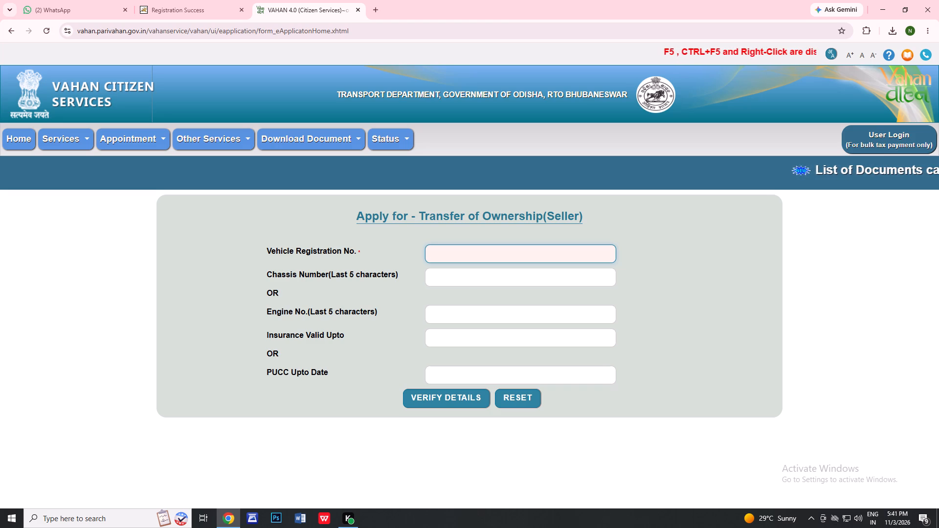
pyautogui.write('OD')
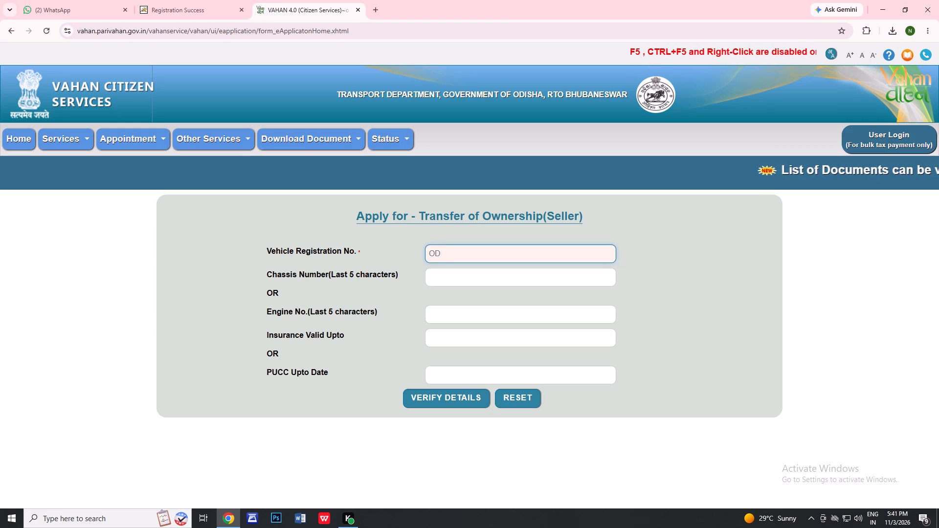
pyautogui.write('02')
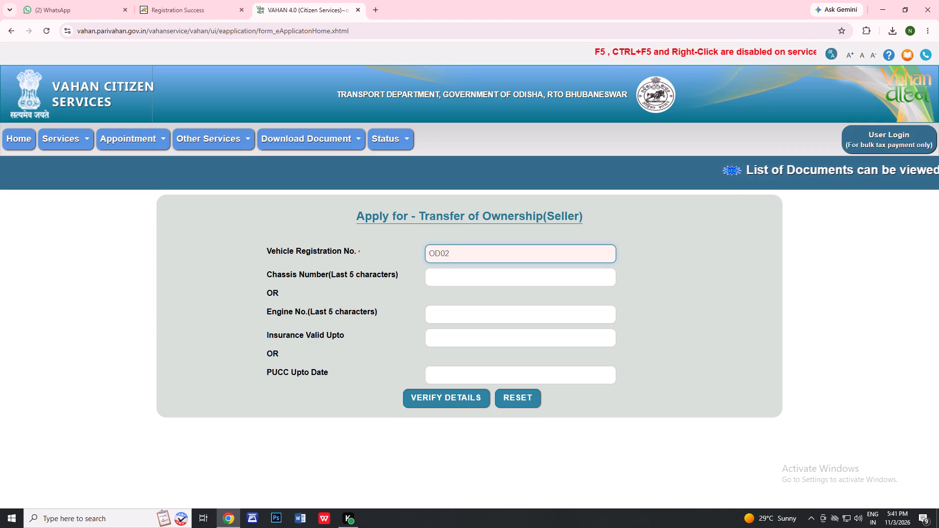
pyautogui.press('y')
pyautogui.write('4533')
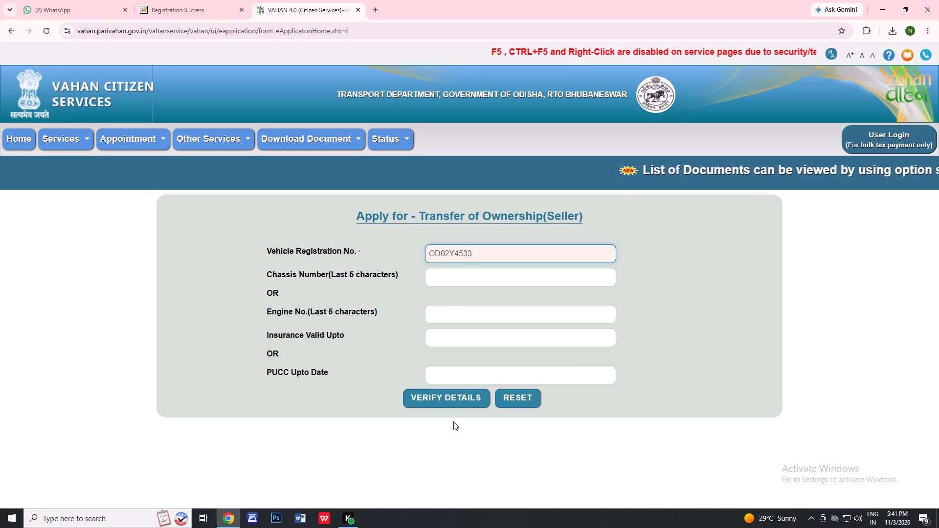
pyautogui.click(450, 278)
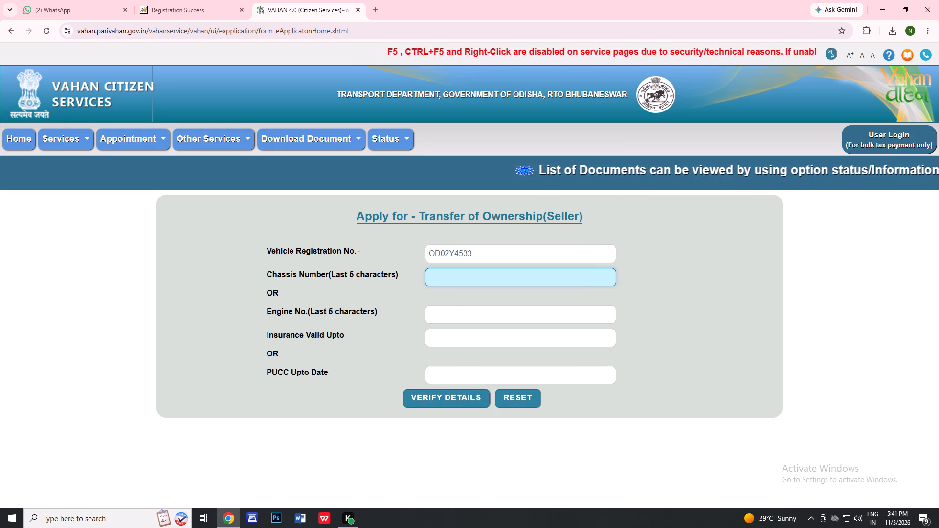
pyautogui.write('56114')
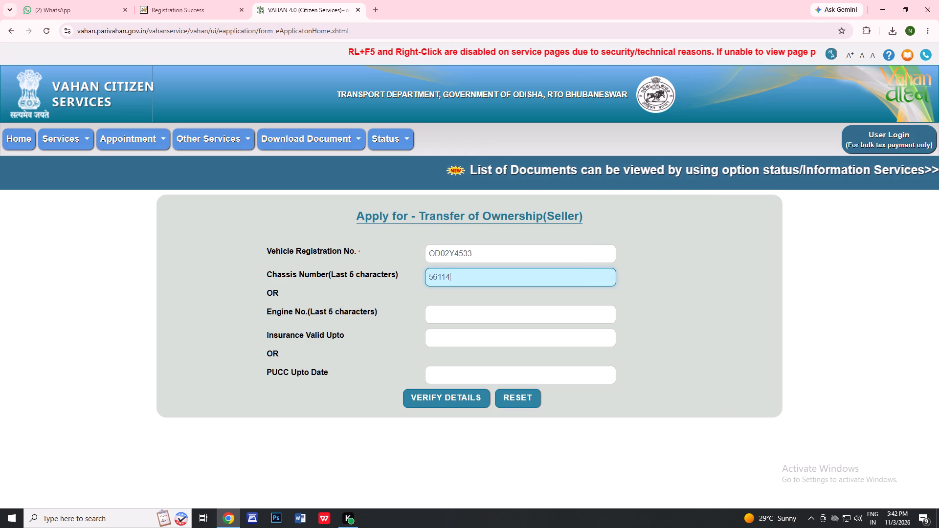
# Open the date picker for the Insurance Valid Upto date.
pyautogui.click(447, 342)
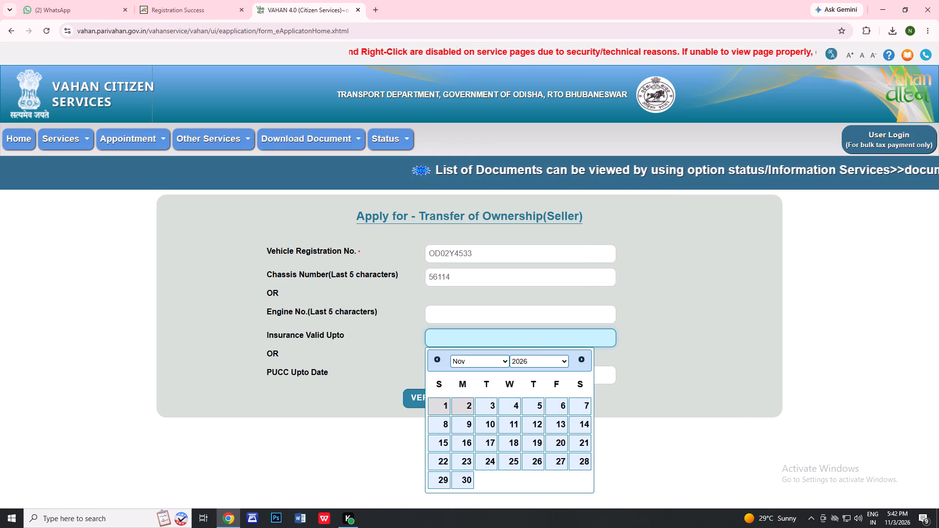
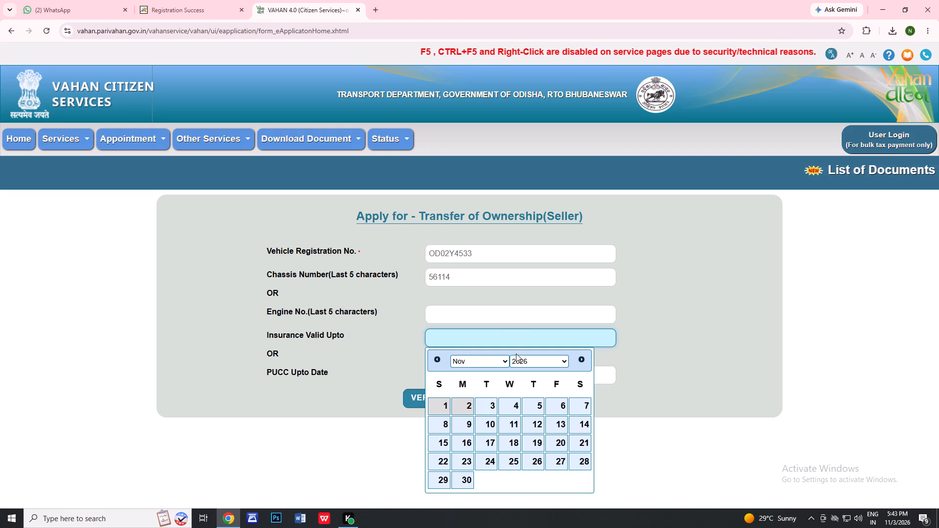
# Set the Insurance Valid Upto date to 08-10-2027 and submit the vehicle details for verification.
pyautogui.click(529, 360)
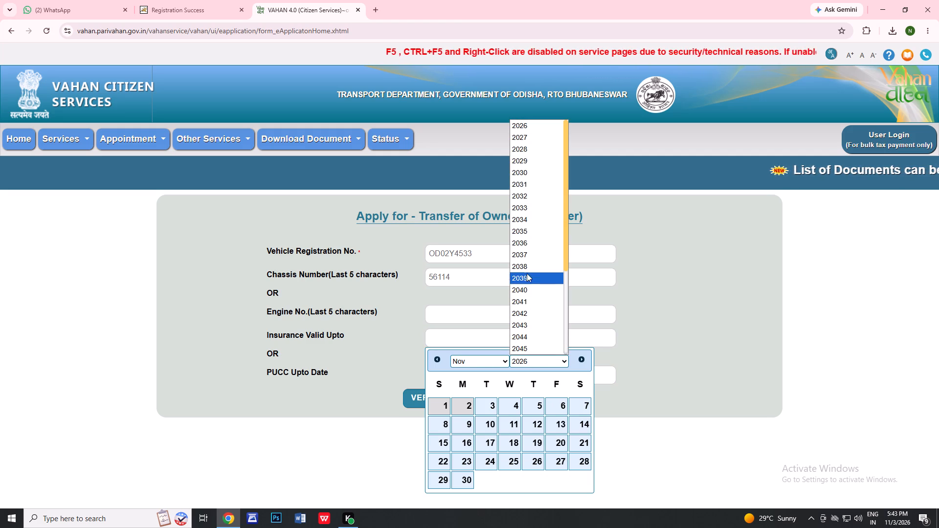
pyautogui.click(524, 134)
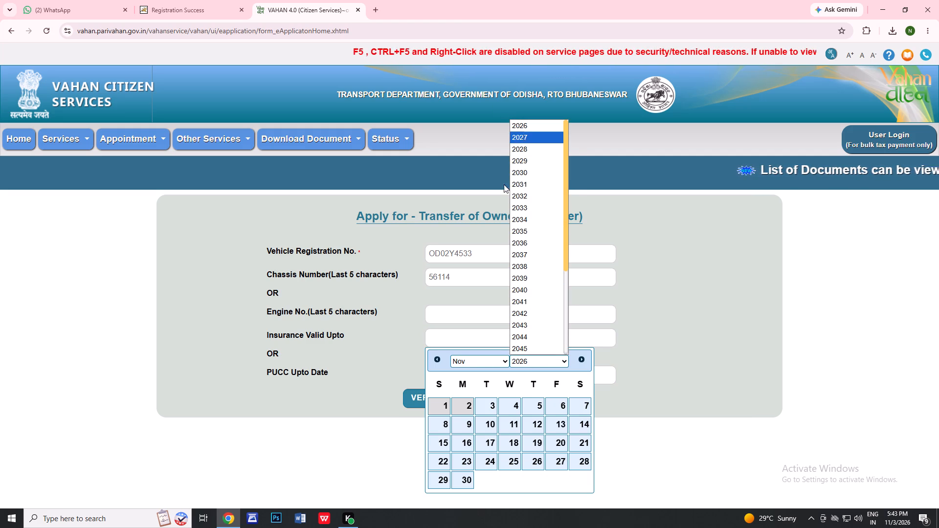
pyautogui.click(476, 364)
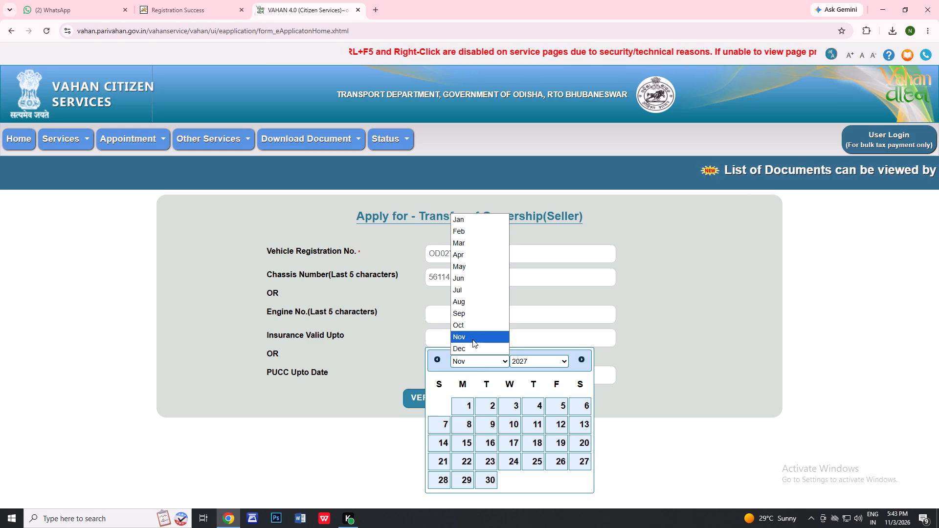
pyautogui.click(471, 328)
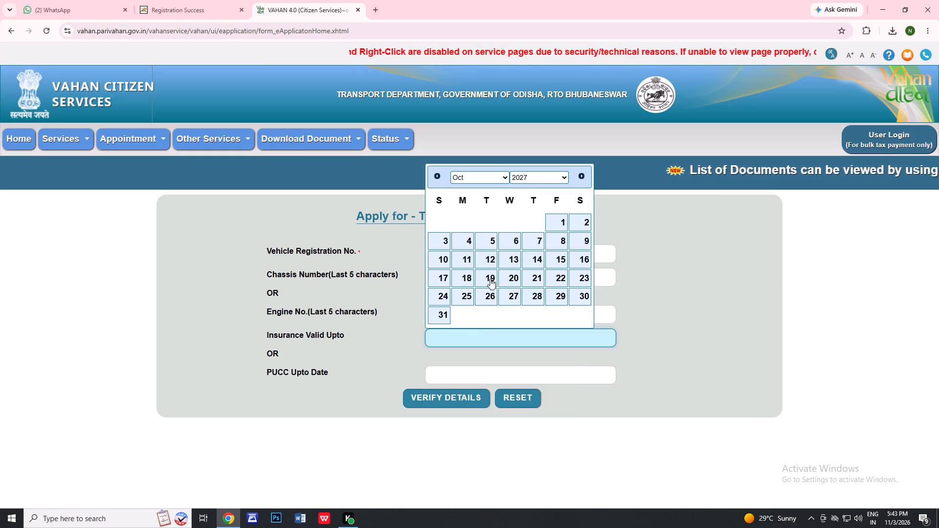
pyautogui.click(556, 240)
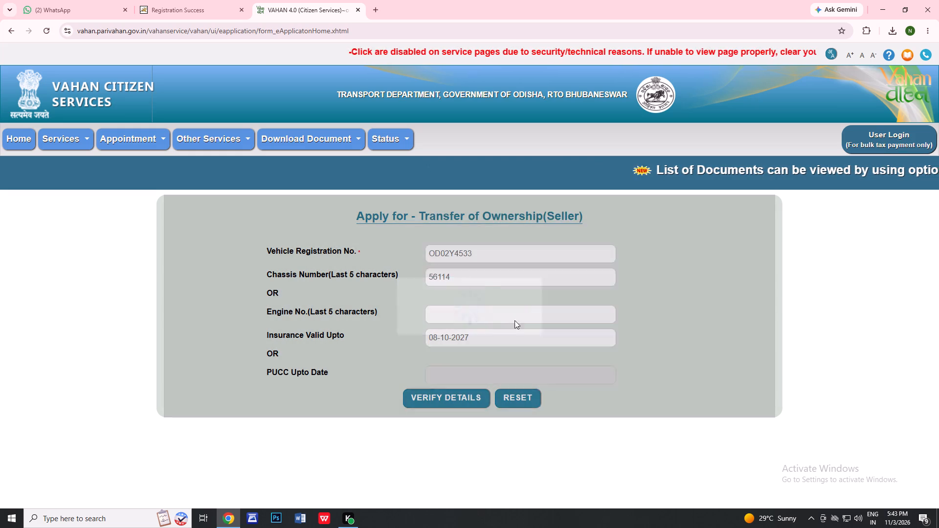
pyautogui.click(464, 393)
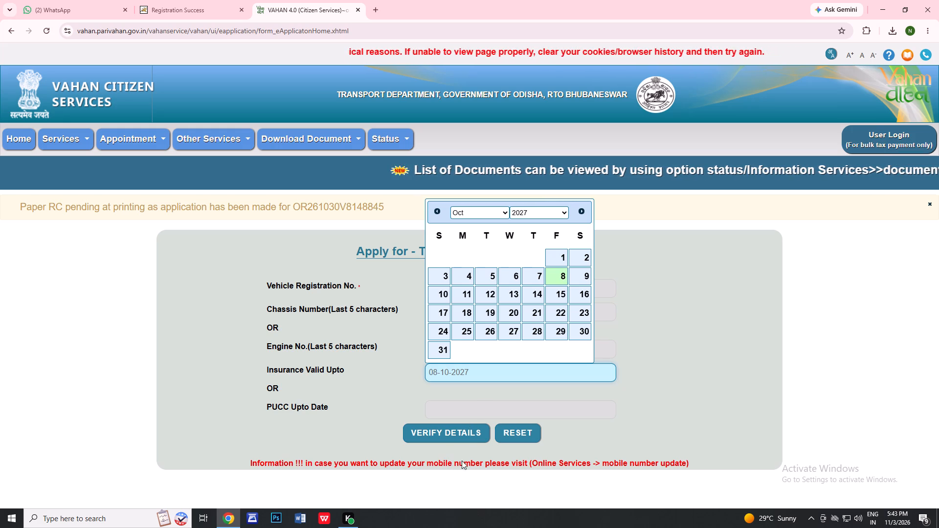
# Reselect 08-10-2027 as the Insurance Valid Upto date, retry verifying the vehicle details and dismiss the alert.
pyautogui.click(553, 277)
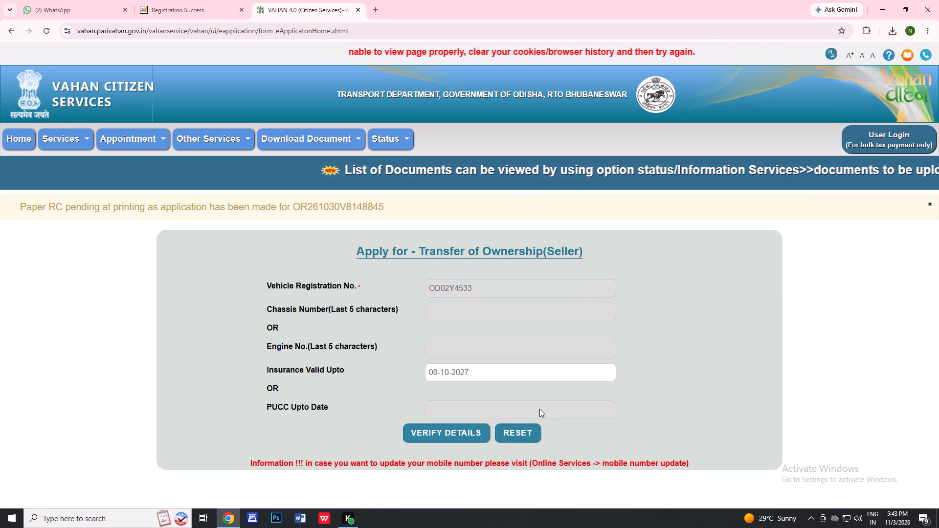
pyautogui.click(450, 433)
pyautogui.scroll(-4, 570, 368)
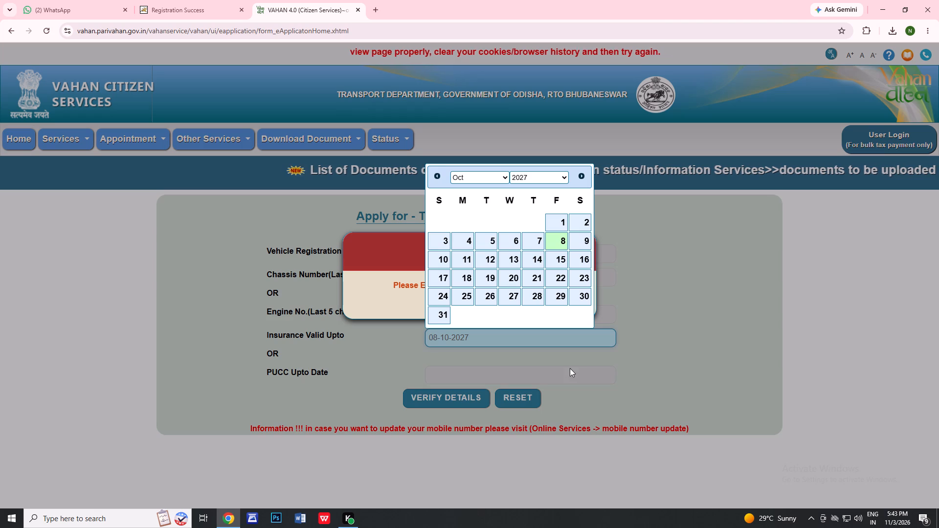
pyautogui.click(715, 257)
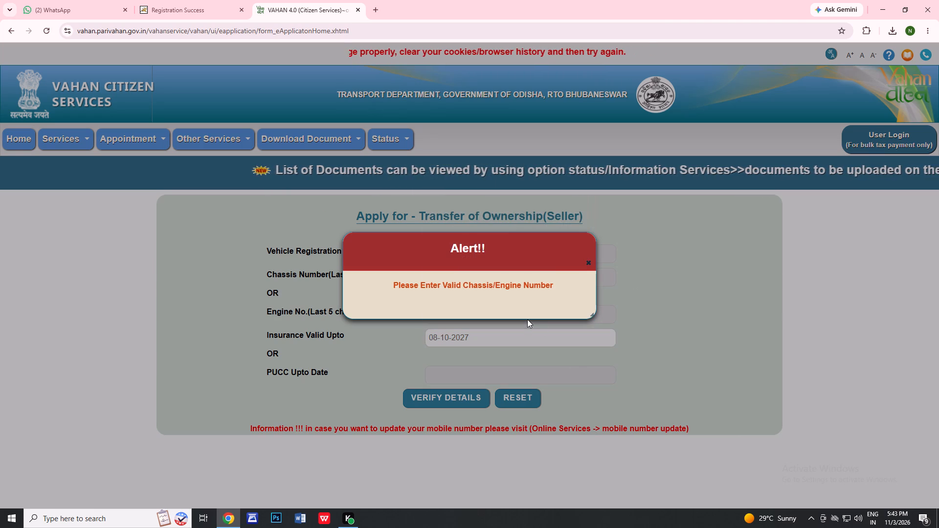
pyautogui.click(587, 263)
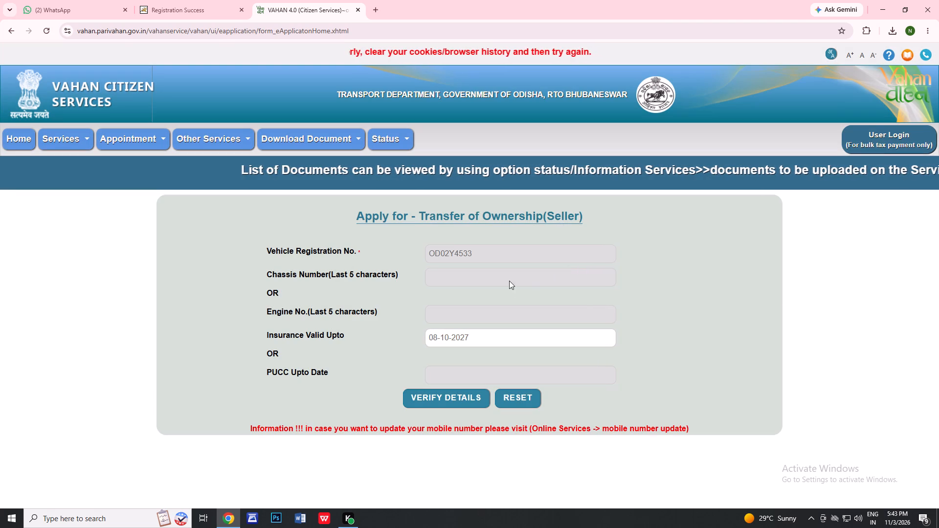
# Reset the entries on the seller transfer form.
pyautogui.click(503, 278)
pyautogui.click(497, 280)
pyautogui.click(521, 397)
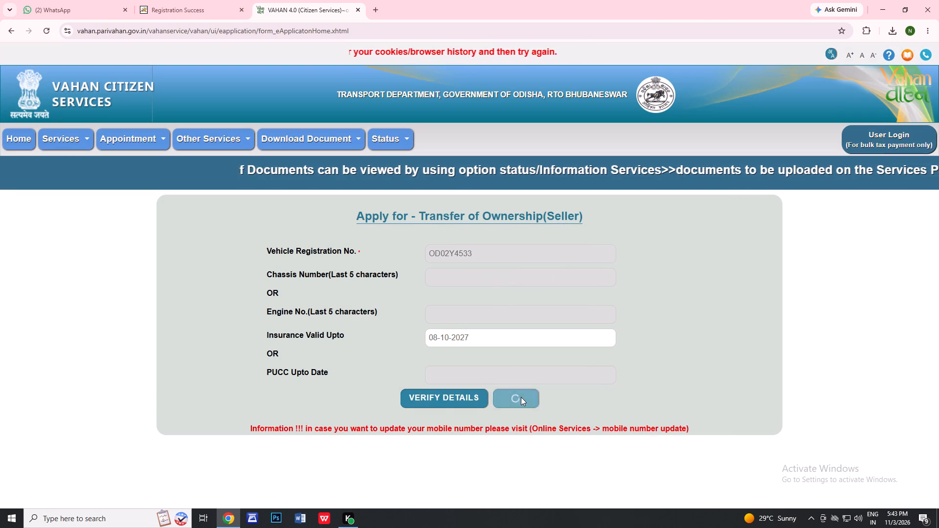
# Re-enter the last five characters of the chassis number and try to verify the vehicle details.
pyautogui.click(474, 273)
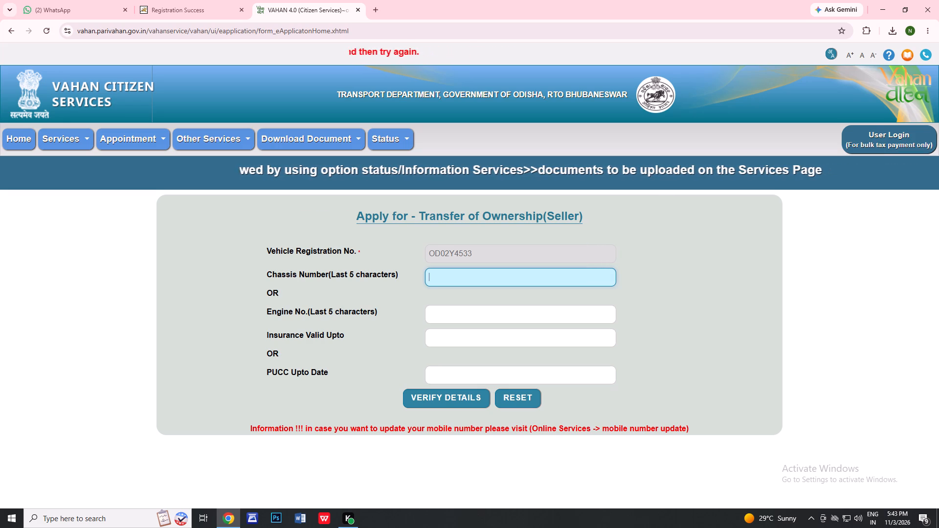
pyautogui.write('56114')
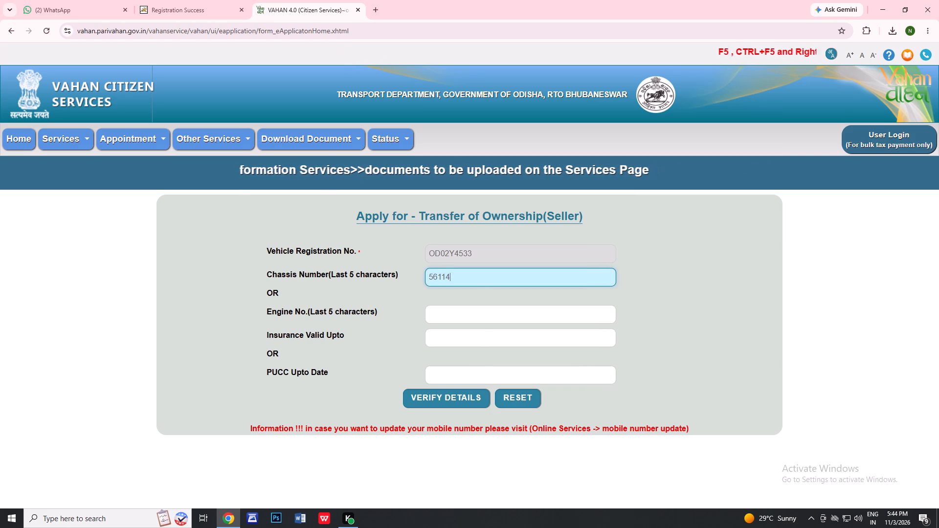
pyautogui.click(447, 397)
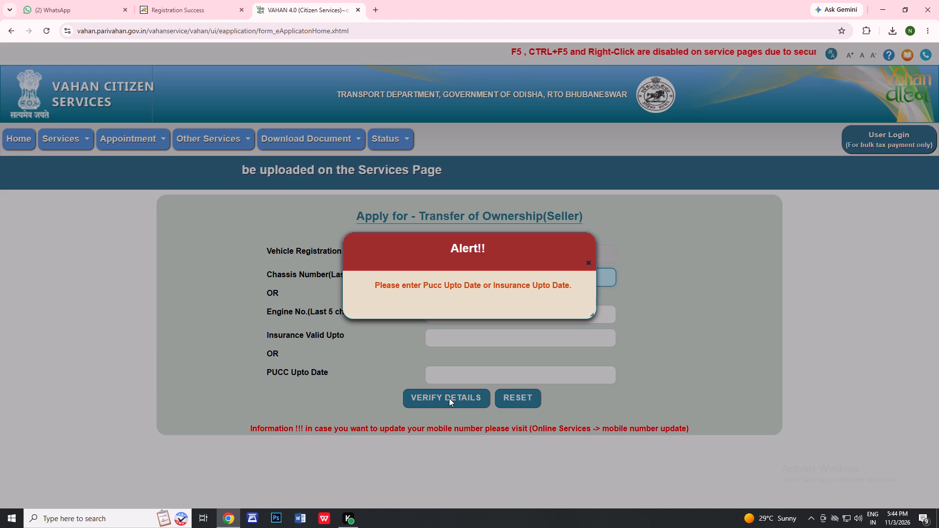
pyautogui.click(592, 263)
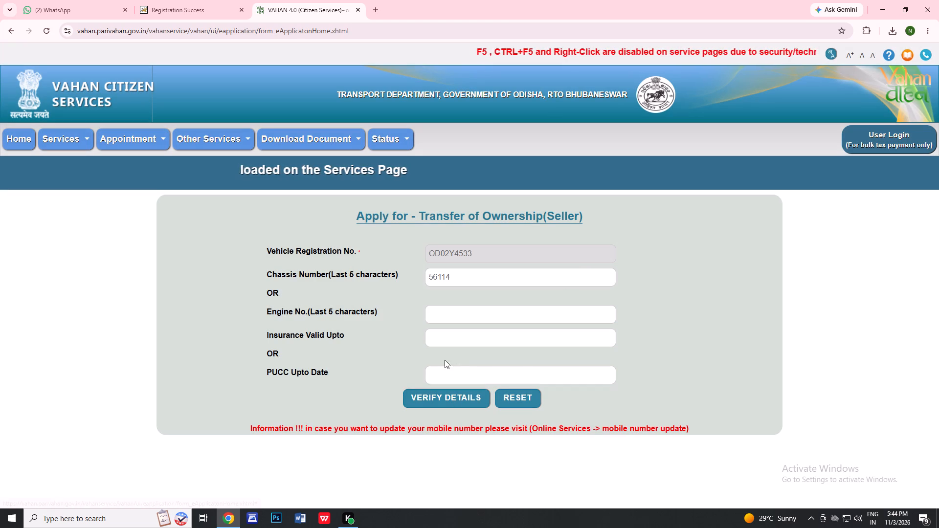
# Set the PUCC Upto Date to 21-04-2027 and submit the vehicle details for verification.
pyautogui.click(437, 376)
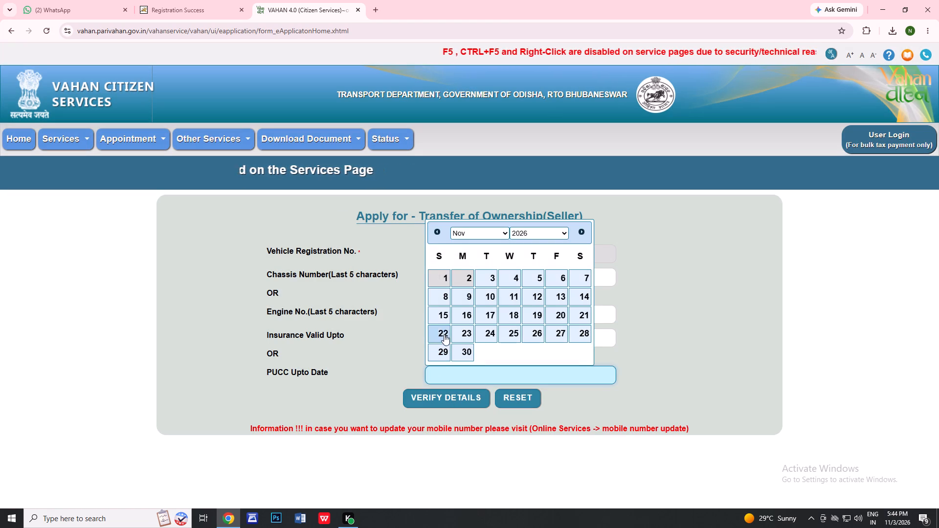
pyautogui.click(538, 232)
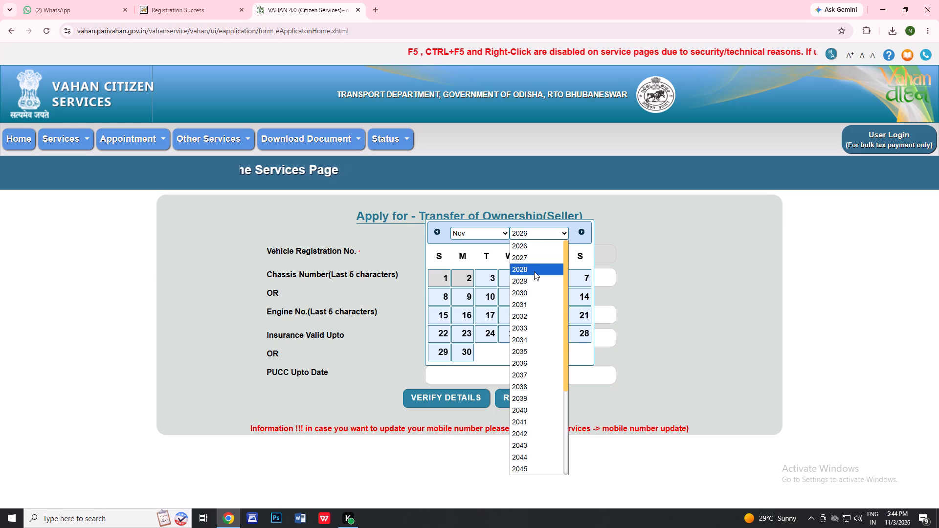
pyautogui.click(534, 254)
pyautogui.click(483, 232)
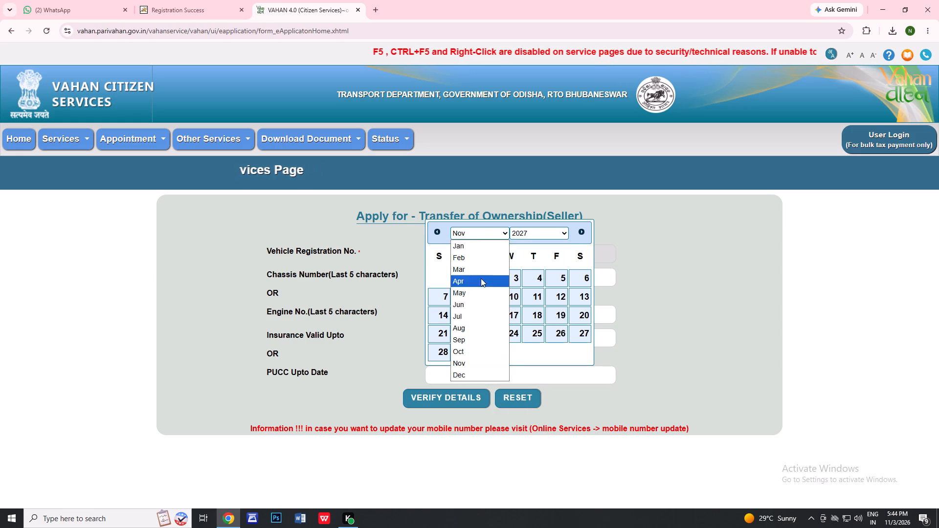
pyautogui.click(471, 283)
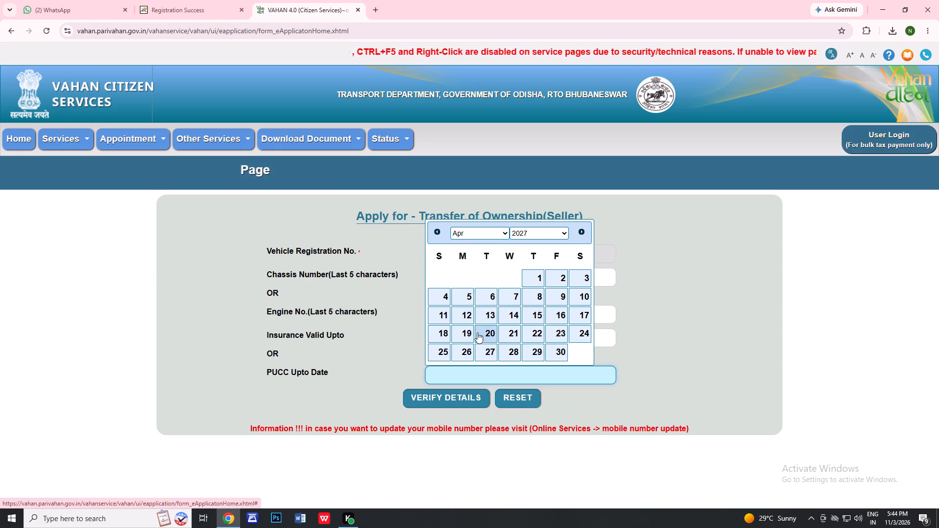
pyautogui.click(516, 332)
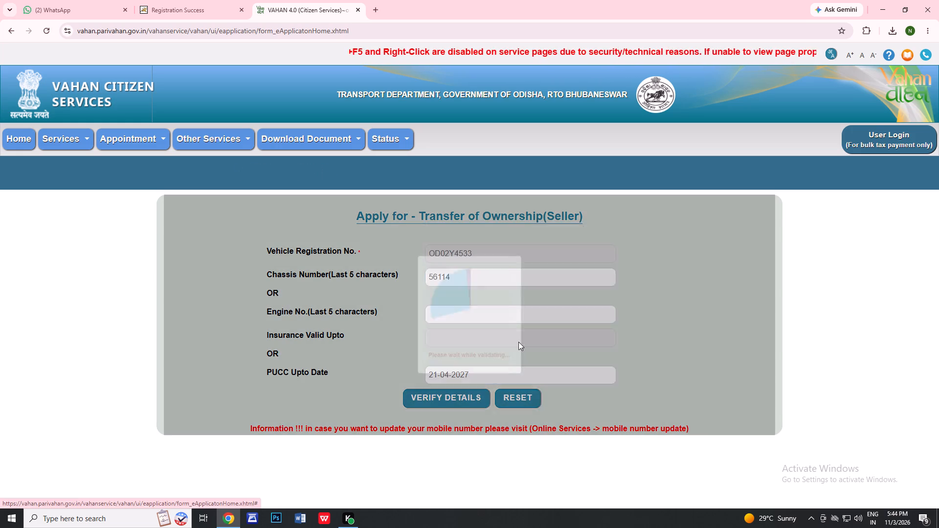
pyautogui.click(451, 397)
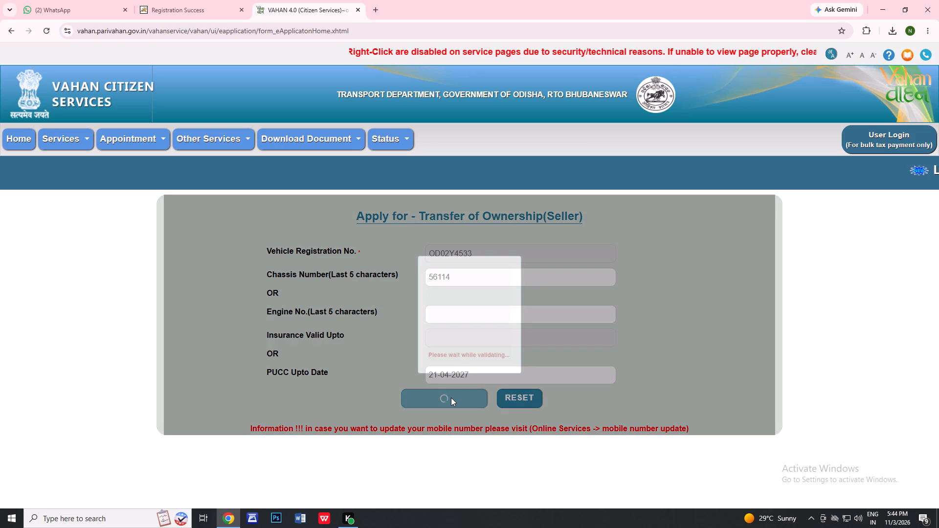